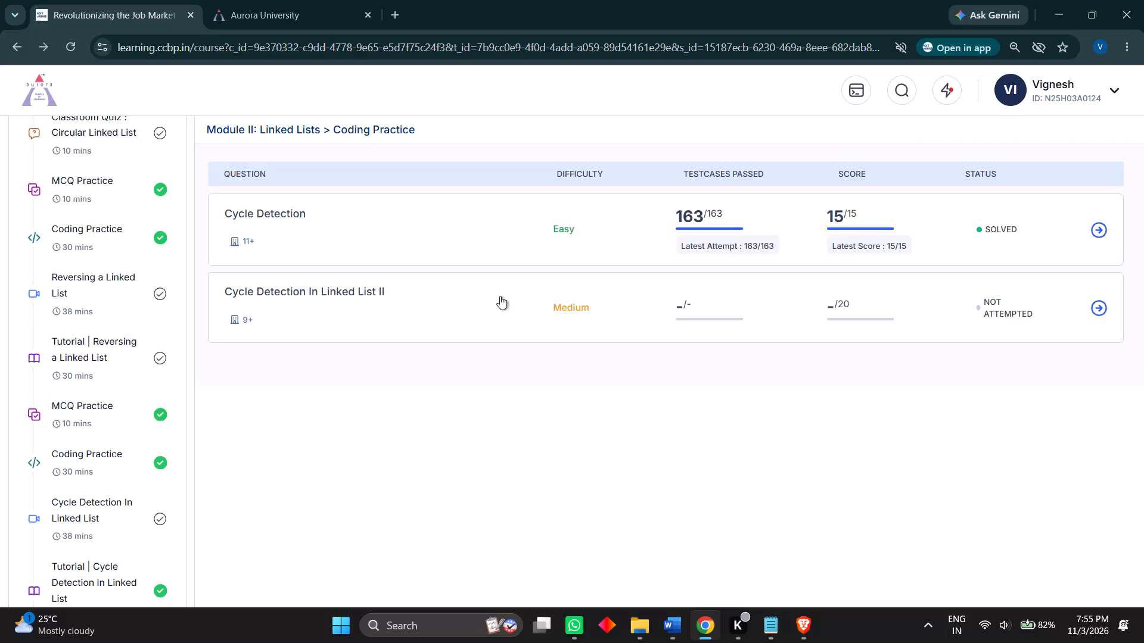
Switch to the Lab_Report_2 DSA document in Word and review the entries from question 2.7 back to 2.5.
click(667, 626)
scroll(581, 407, up, 2)
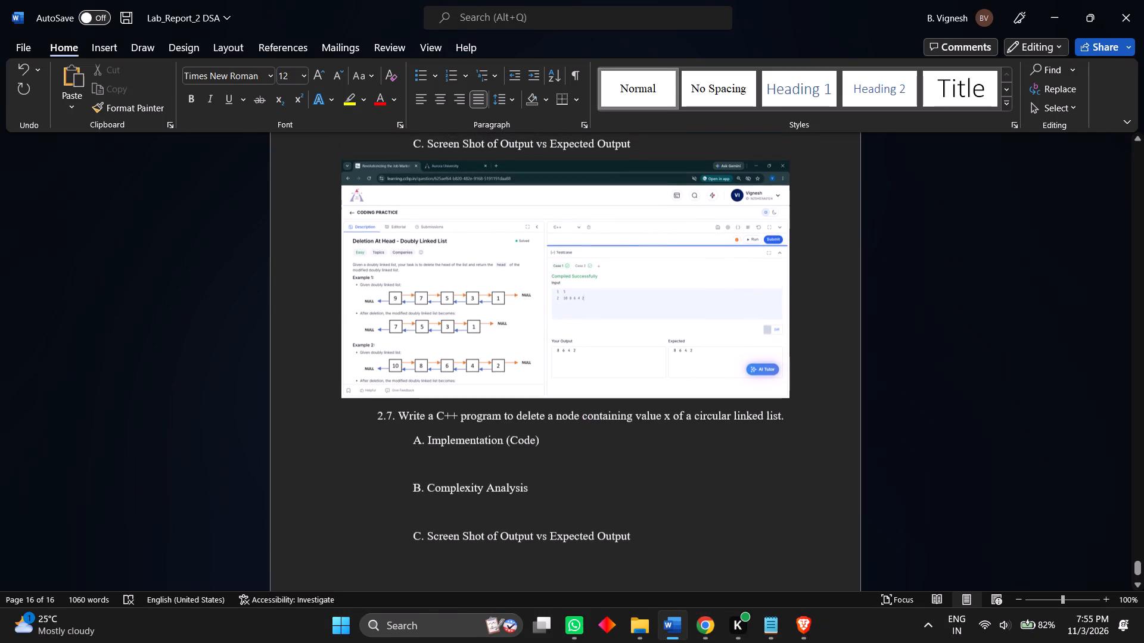
scroll(586, 410, up, 2)
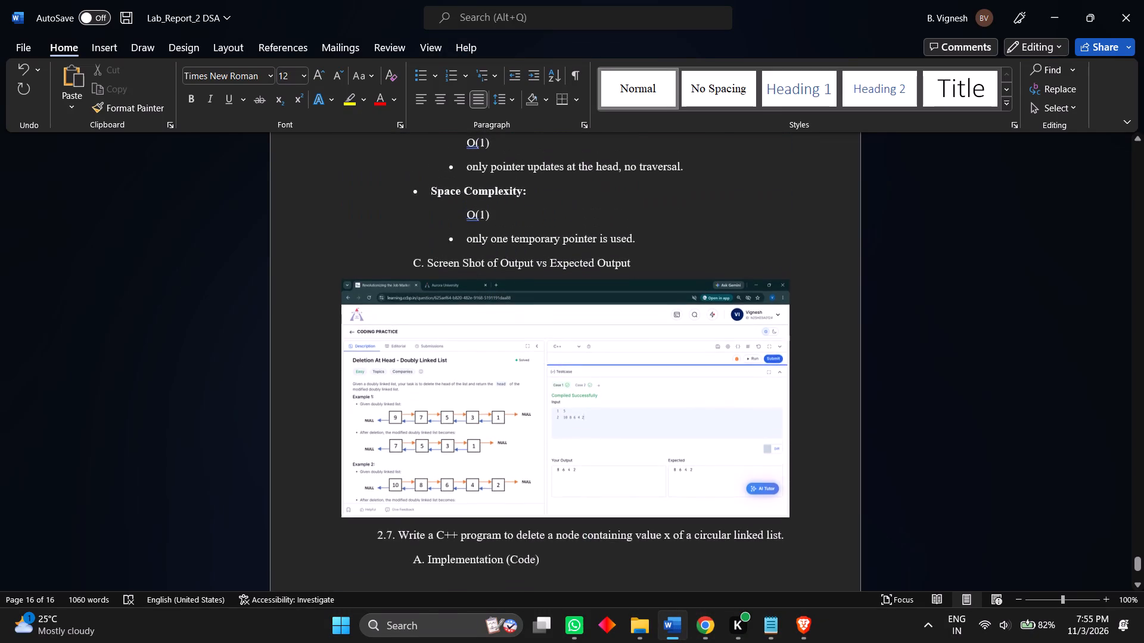
scroll(586, 414, up, 13)
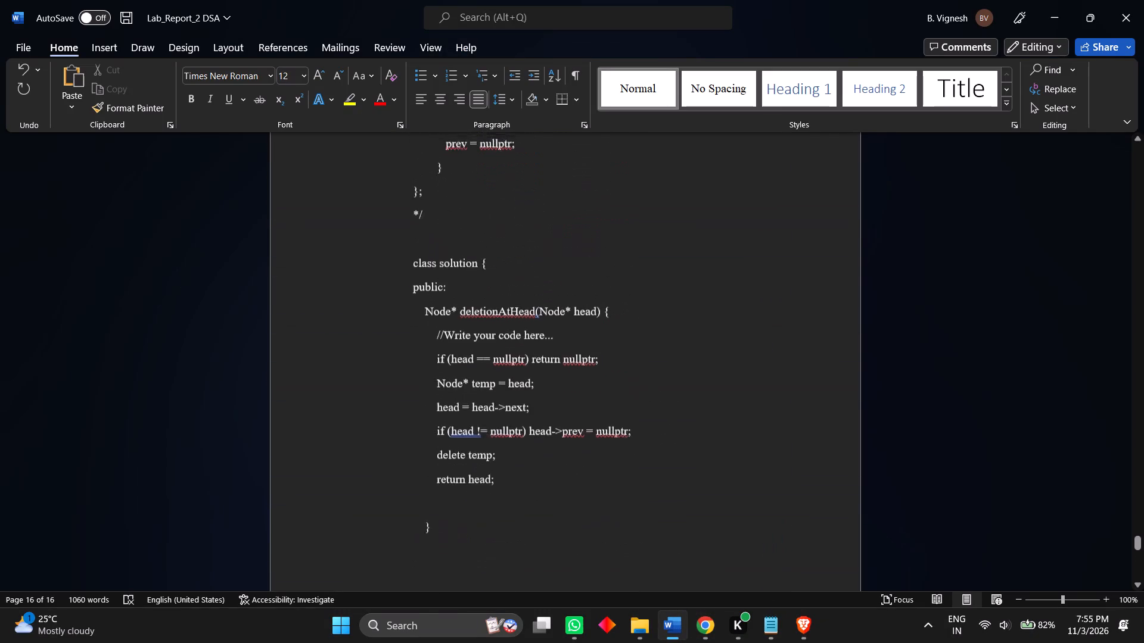
scroll(586, 414, up, 6)
scroll(586, 414, down, 1)
scroll(586, 414, up, 7)
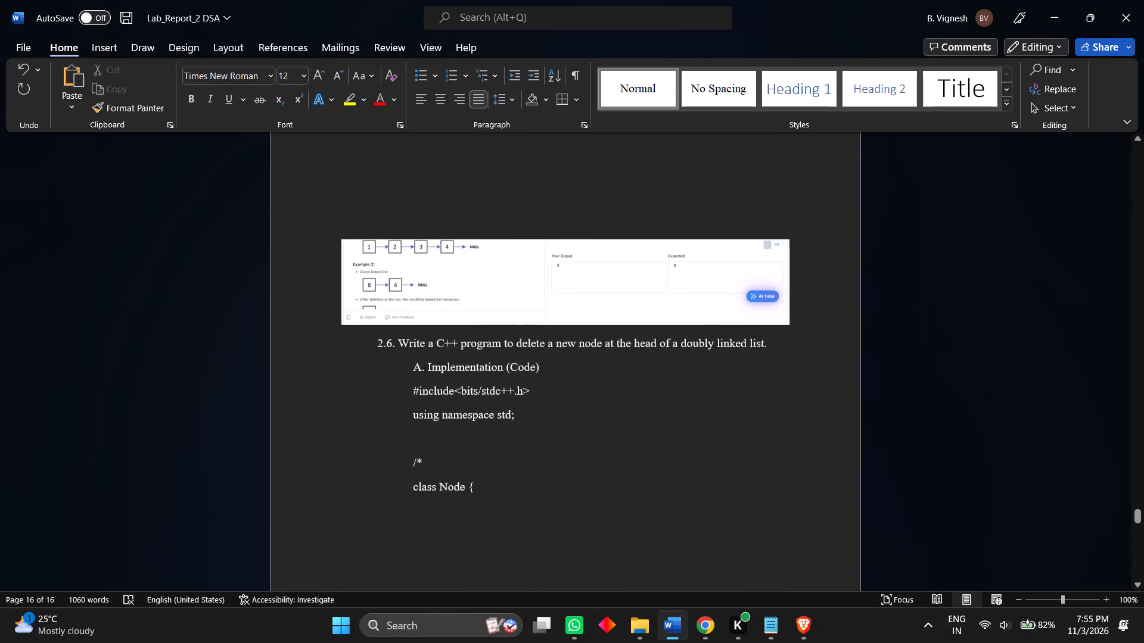
scroll(654, 368, down, 2)
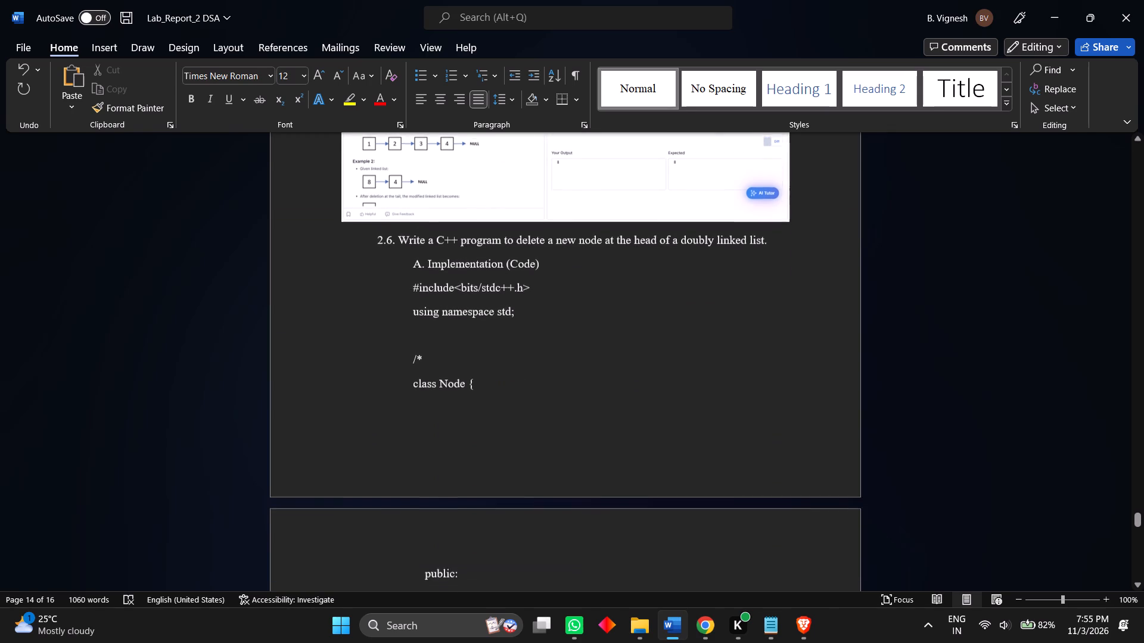
scroll(654, 368, up, 9)
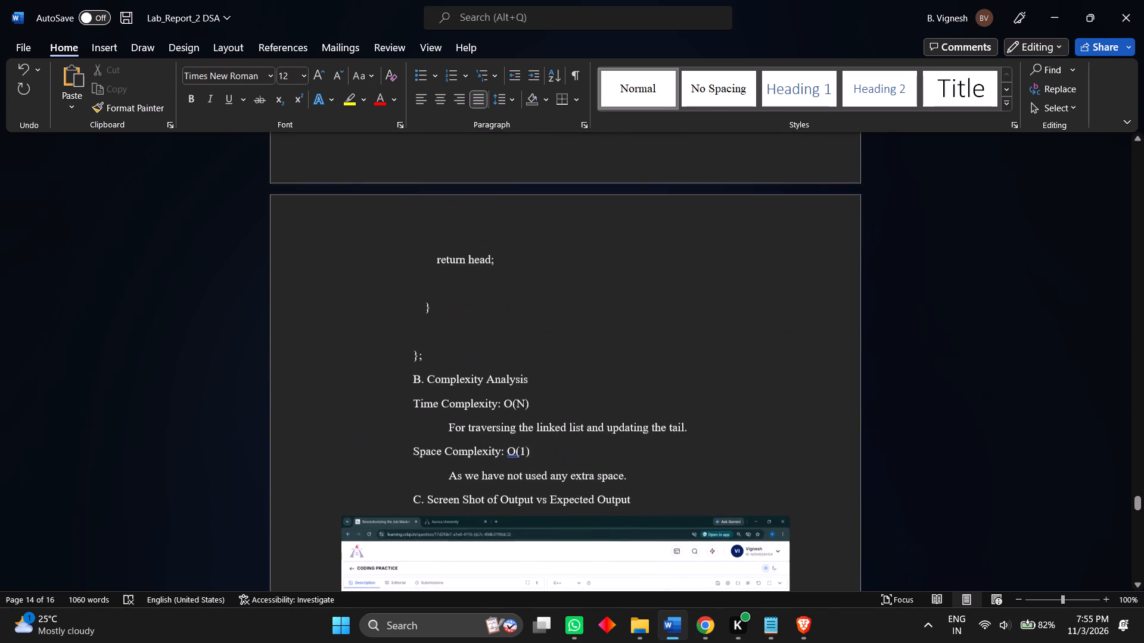
scroll(654, 368, up, 4)
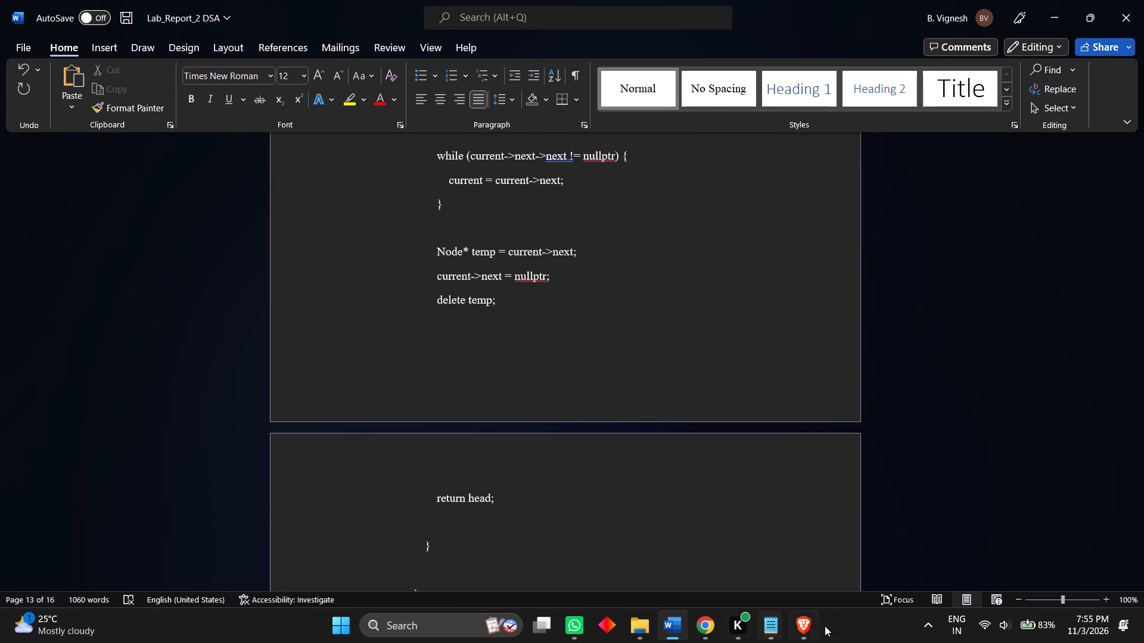
Switch to YouTube in Brave, play the "Veera Veera Lyrical (Telugu)" video, and return to the Word report.
click(805, 628)
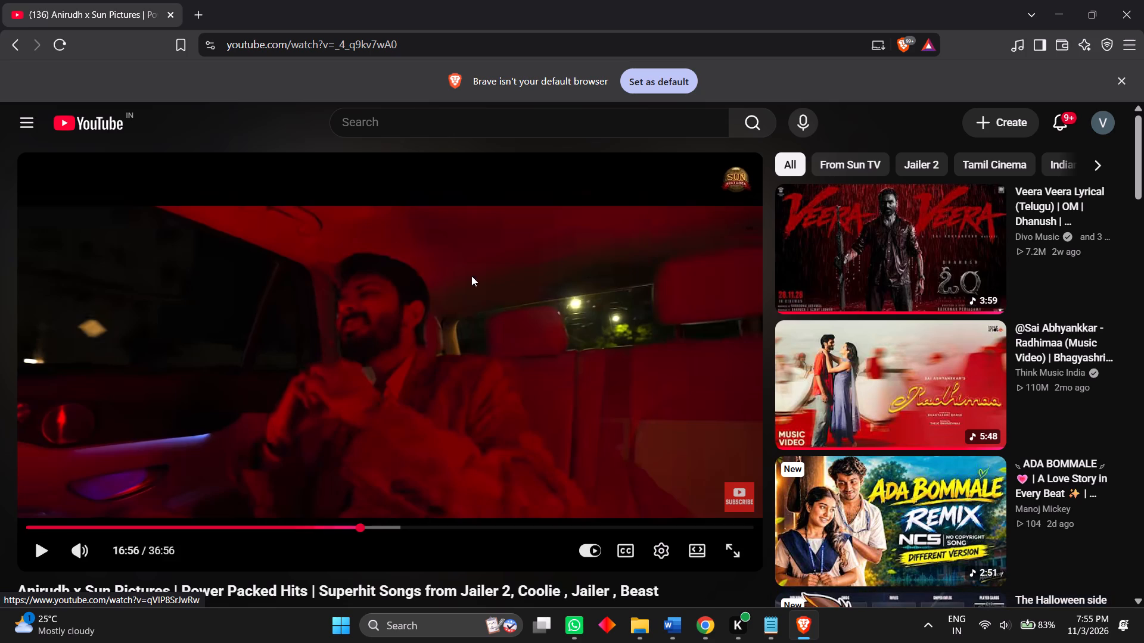
click(921, 255)
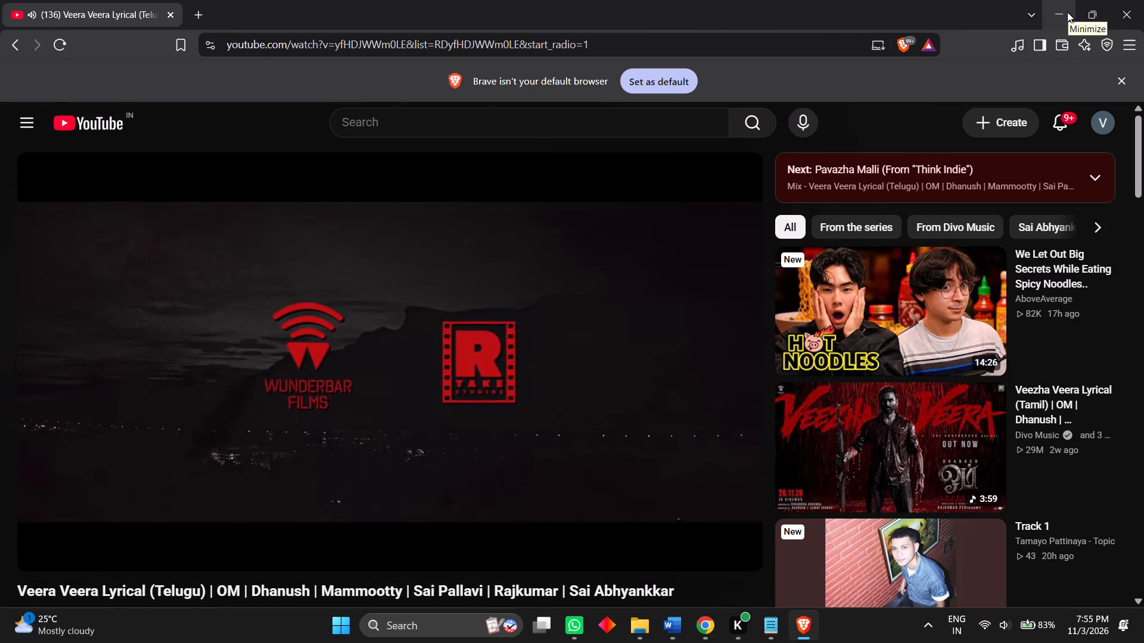
click(1067, 12)
Review the question 2.5 code for deleting a node at the tail of a singly linked list.
scroll(601, 263, down, 1)
scroll(599, 265, up, 2)
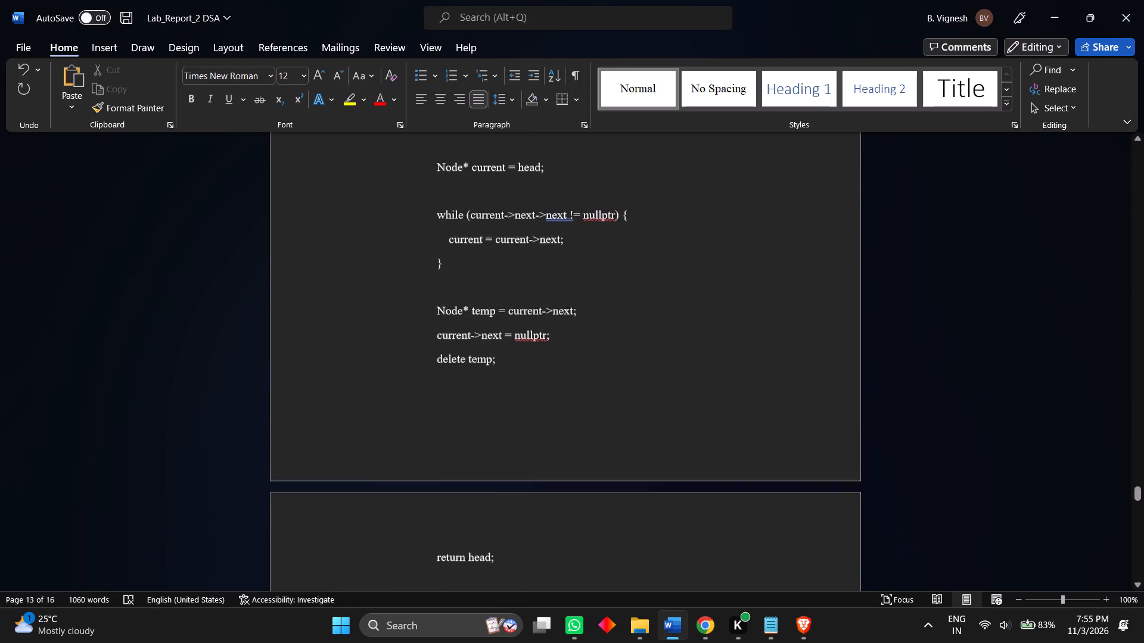
scroll(598, 252, down, 1)
scroll(598, 252, up, 11)
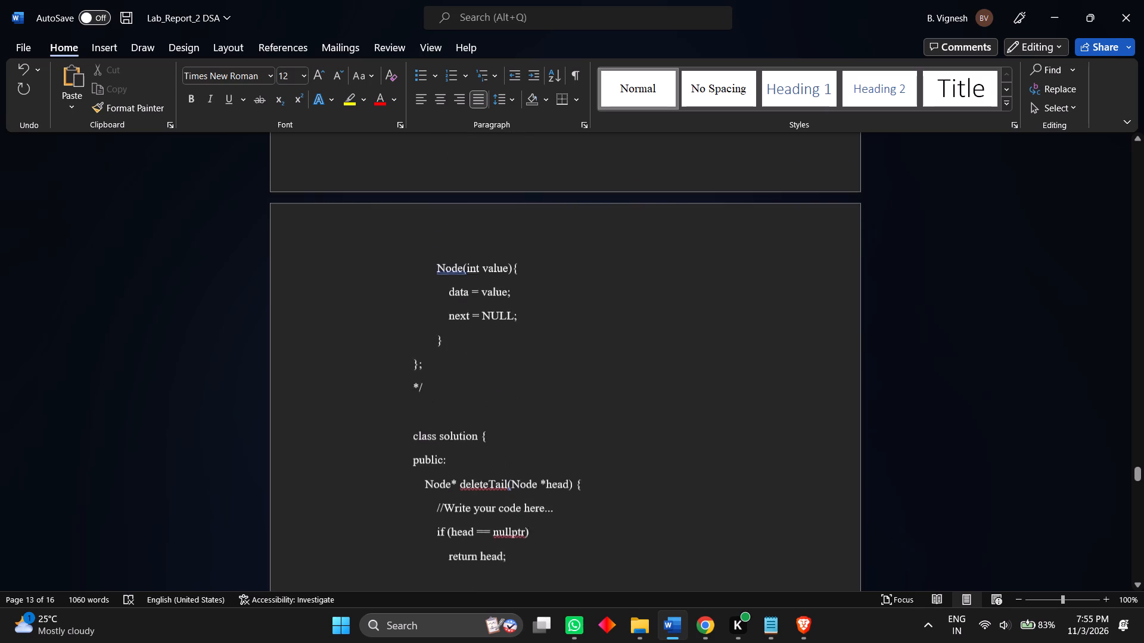
scroll(598, 252, up, 8)
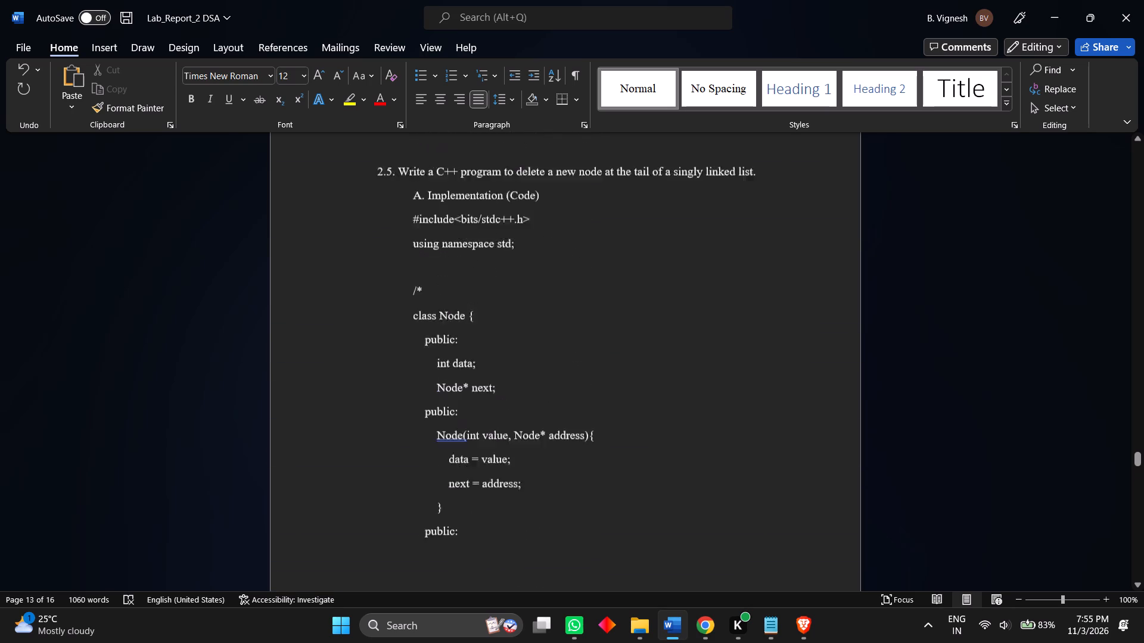
scroll(598, 252, up, 3)
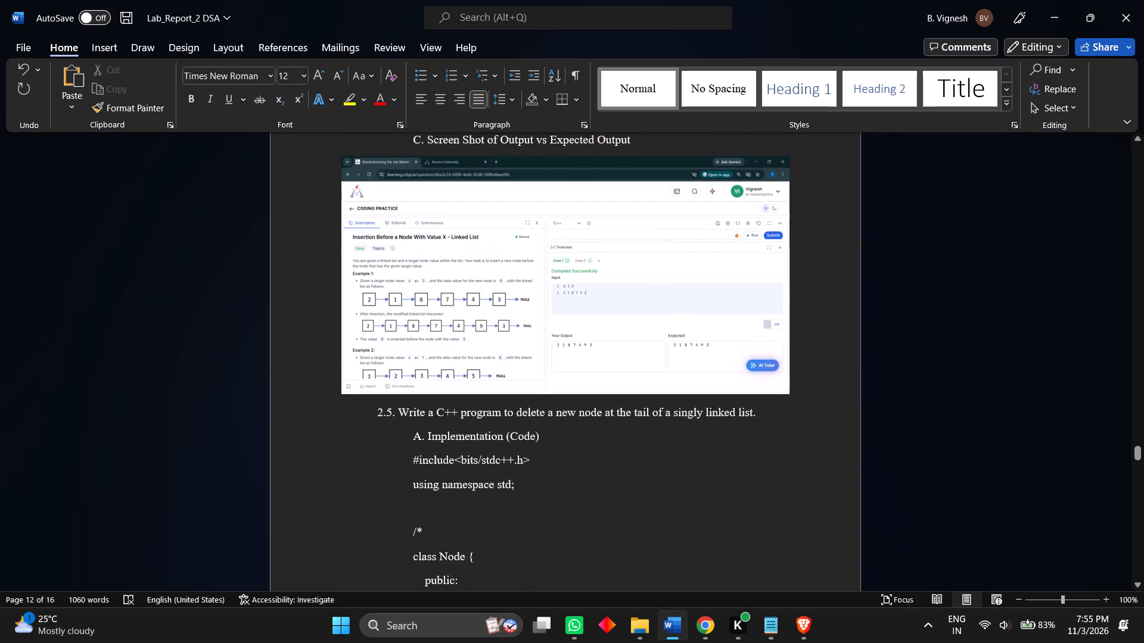
Review the code, complexity analysis and output screenshot for inserting a node before value x, preceding question 2.5.
scroll(598, 252, up, 4)
scroll(598, 252, down, 3)
scroll(599, 255, up, 8)
scroll(599, 255, down, 3)
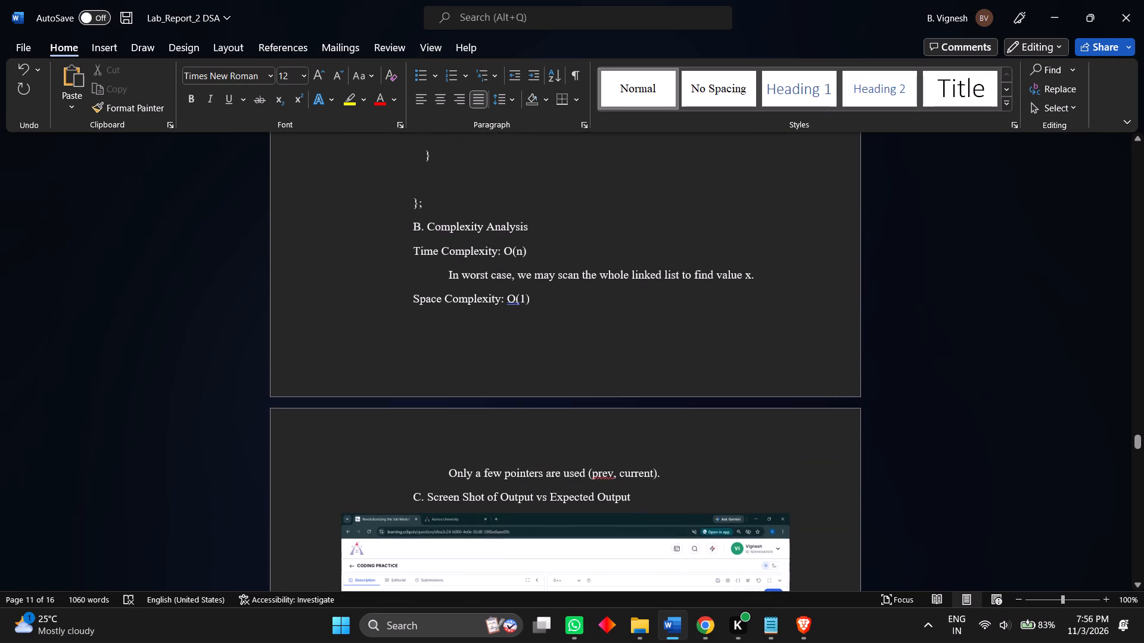
scroll(599, 255, up, 11)
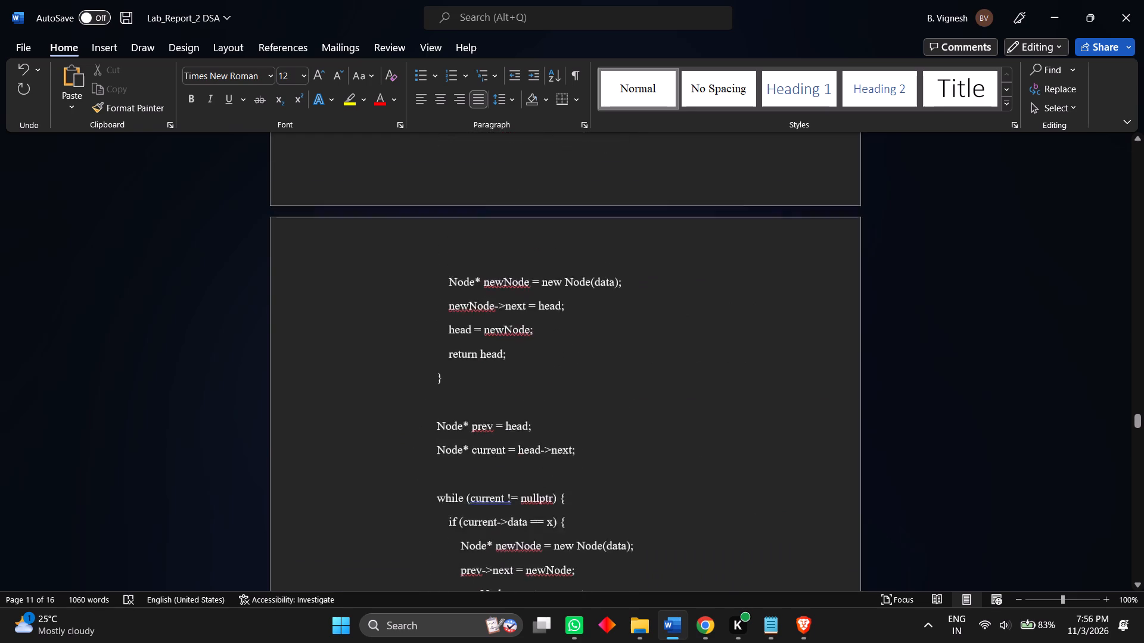
scroll(599, 253, up, 10)
scroll(599, 254, down, 1)
scroll(599, 254, up, 14)
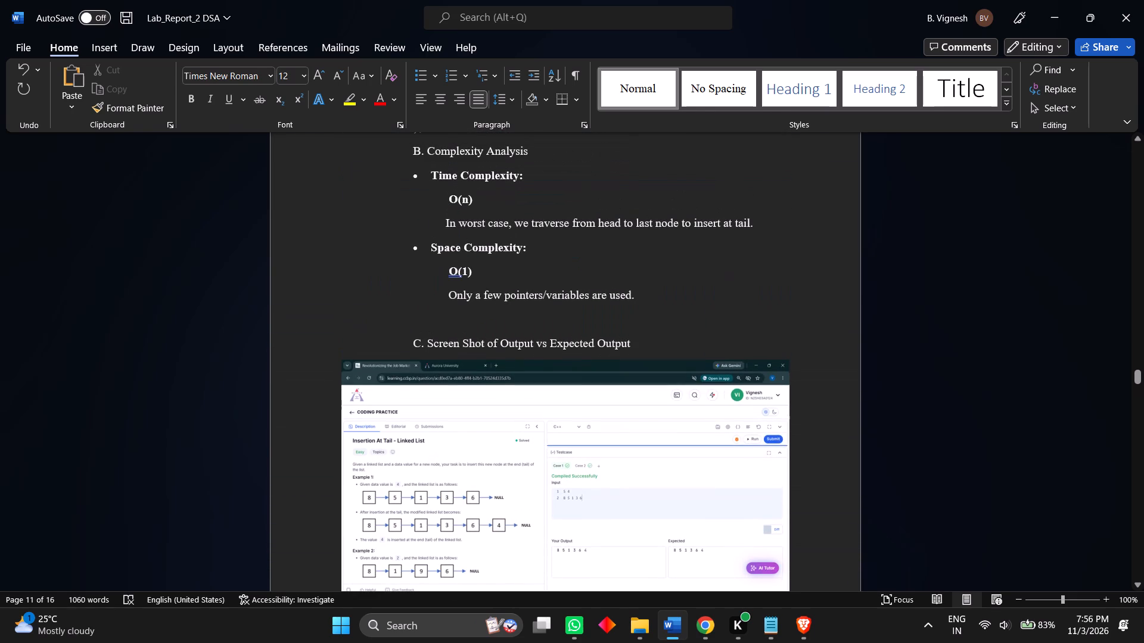
Examine the question 2.3 code and complexity analysis against its task of adding a node at a doubly linked list's tail.
scroll(578, 368, up, 3)
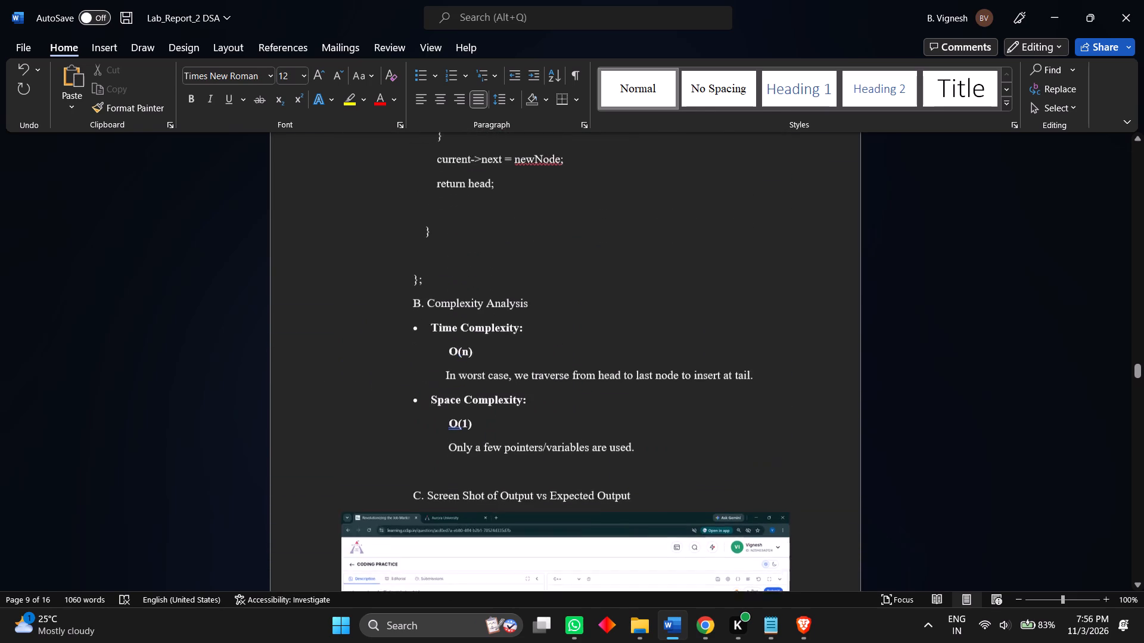
scroll(569, 358, up, 11)
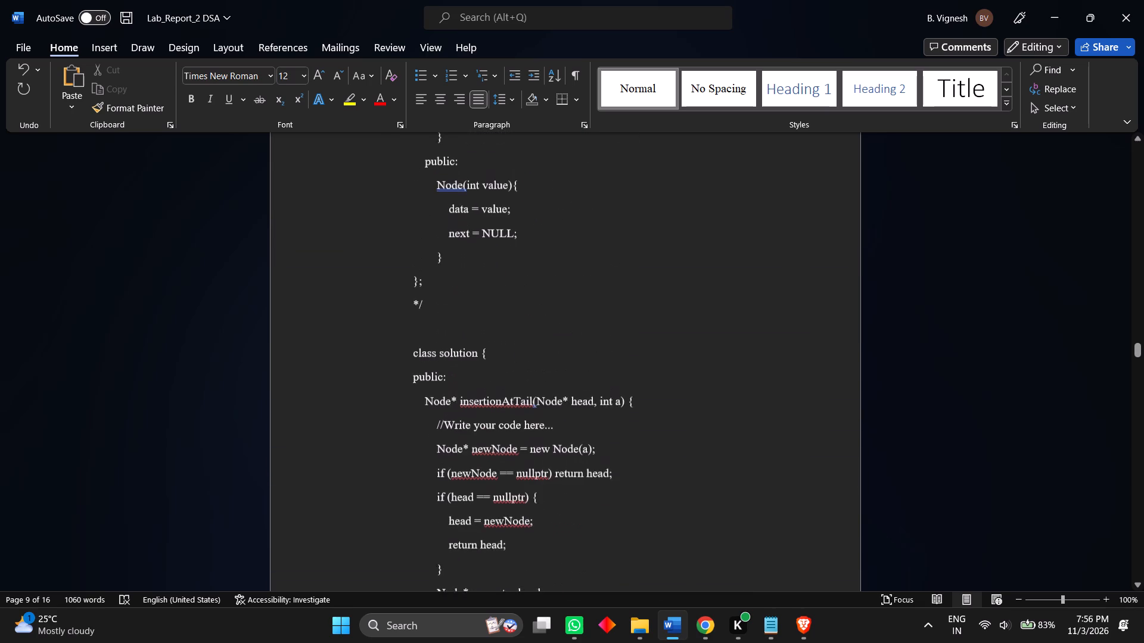
scroll(567, 357, up, 11)
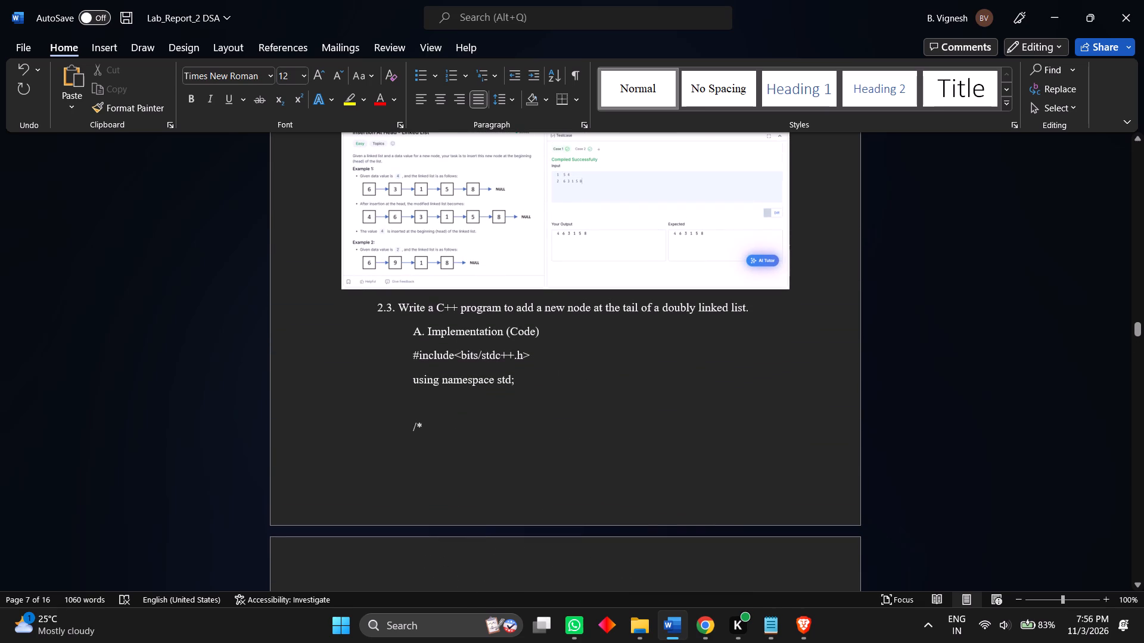
scroll(572, 364, up, 3)
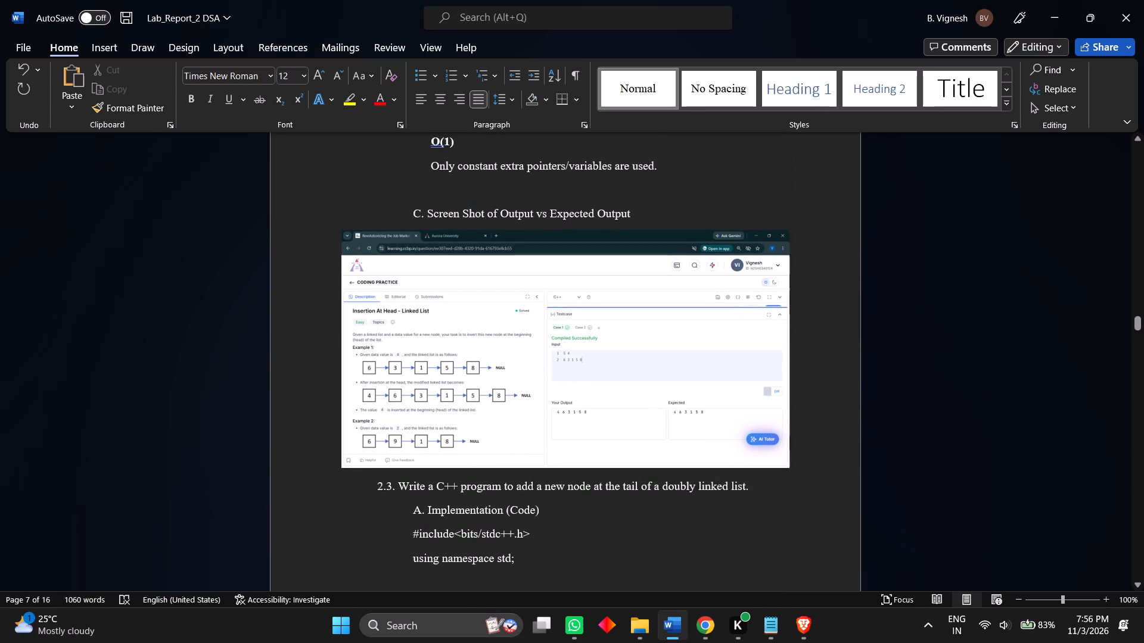
scroll(646, 422, down, 9)
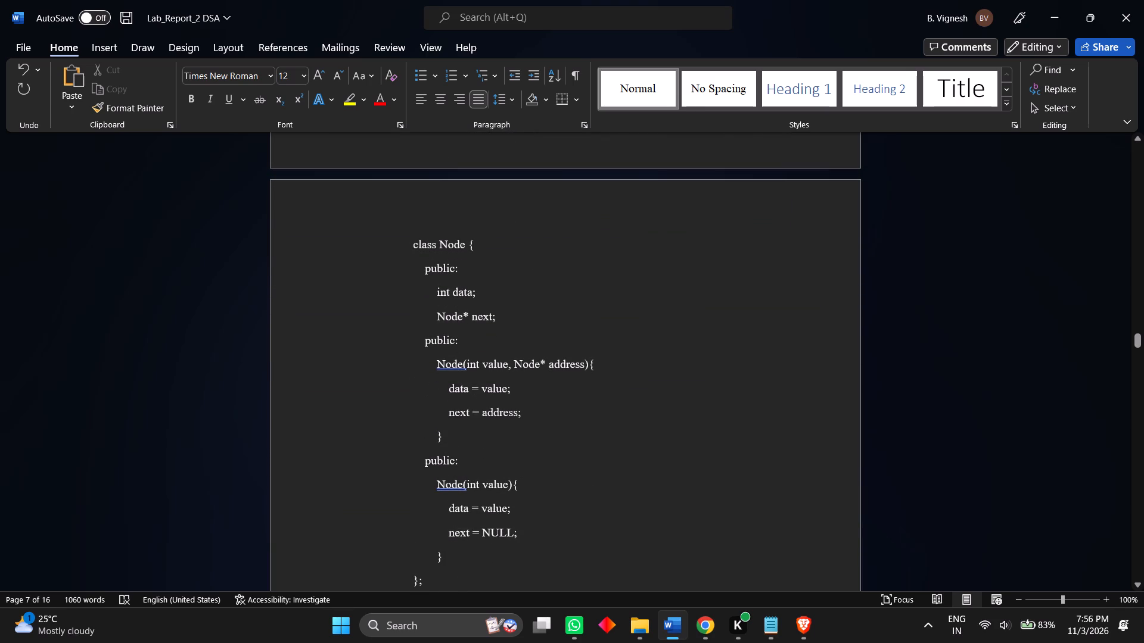
scroll(631, 391, down, 4)
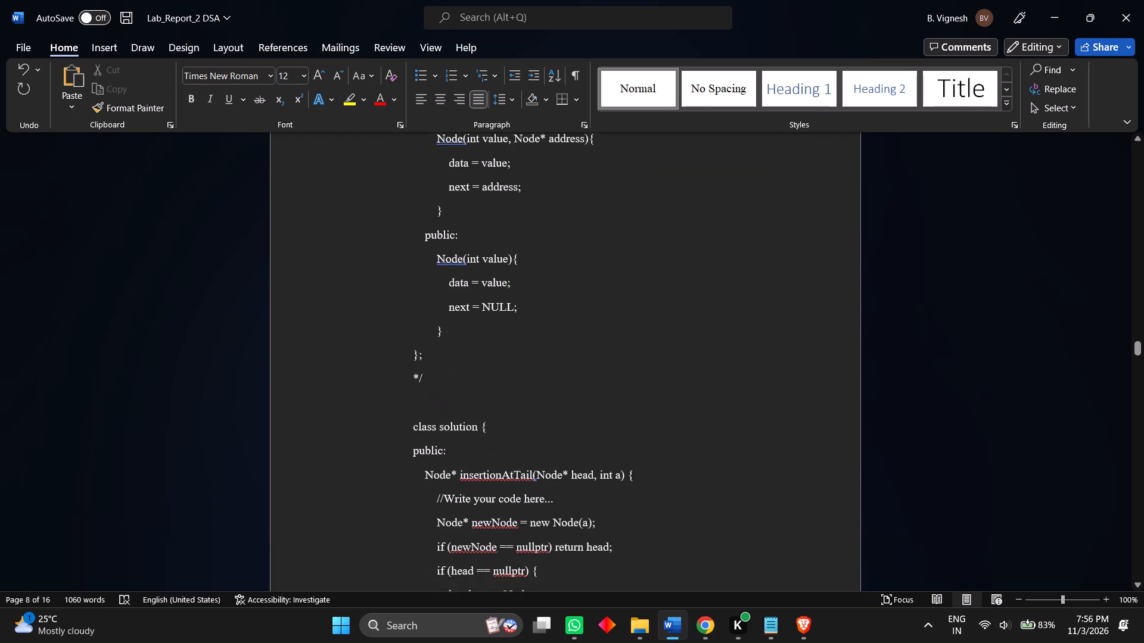
scroll(631, 393, down, 4)
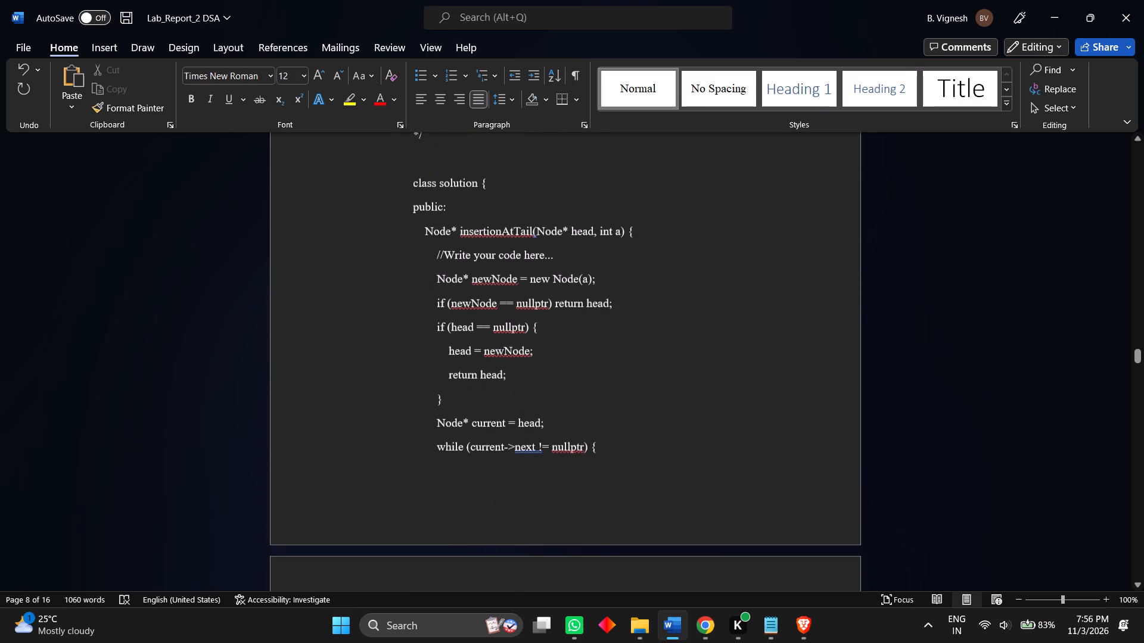
scroll(632, 386, down, 4)
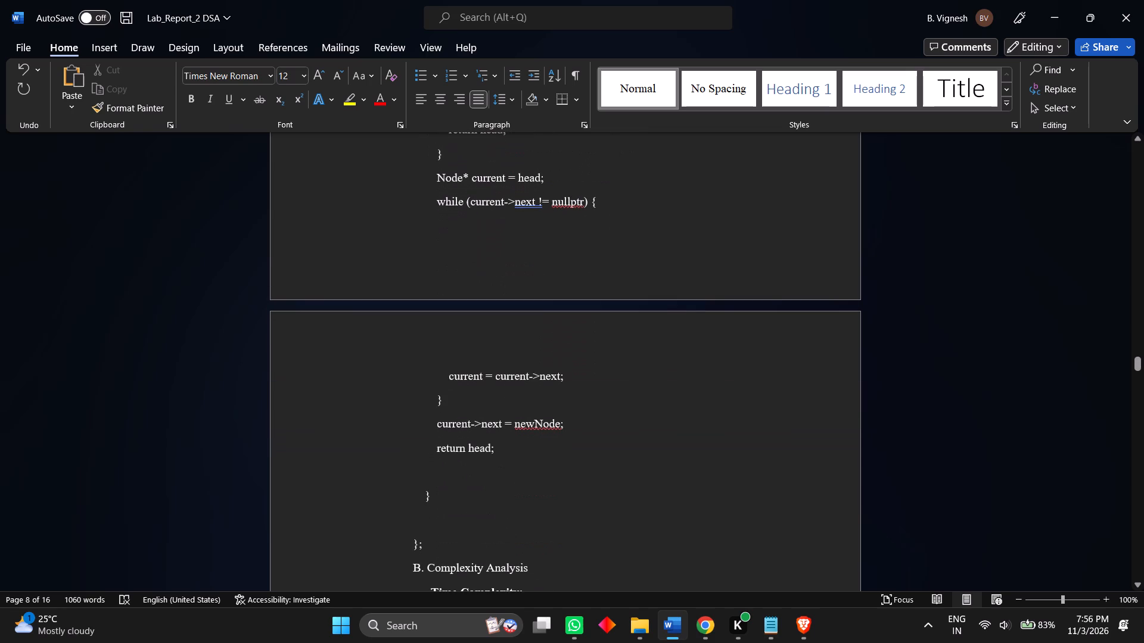
scroll(634, 386, down, 3)
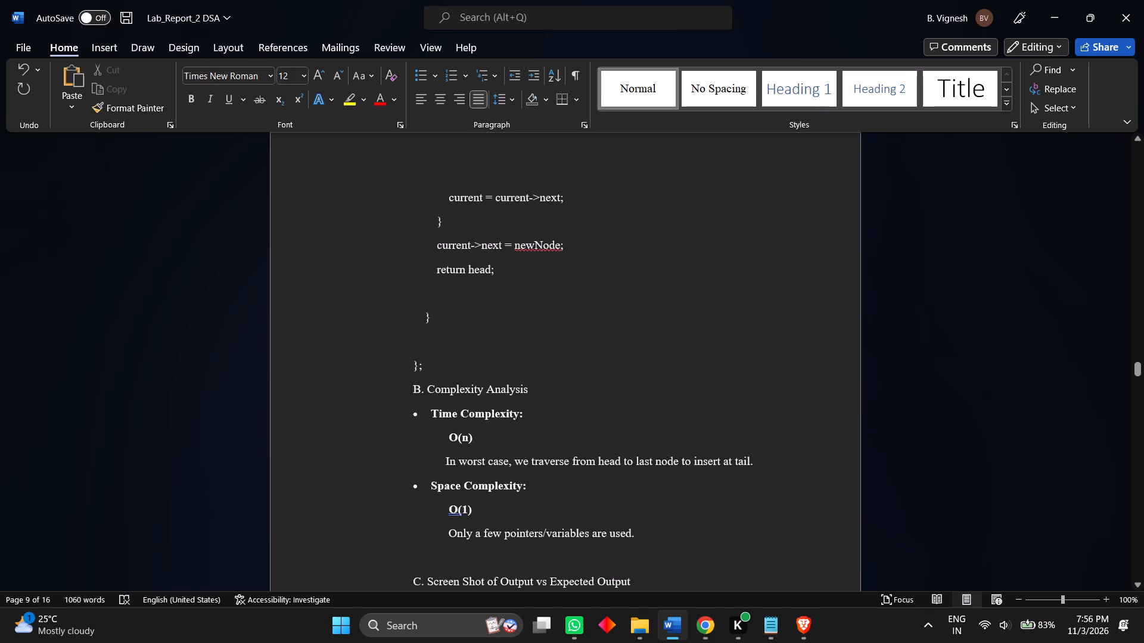
scroll(635, 385, down, 3)
scroll(635, 385, up, 6)
scroll(636, 377, down, 1)
scroll(636, 377, up, 6)
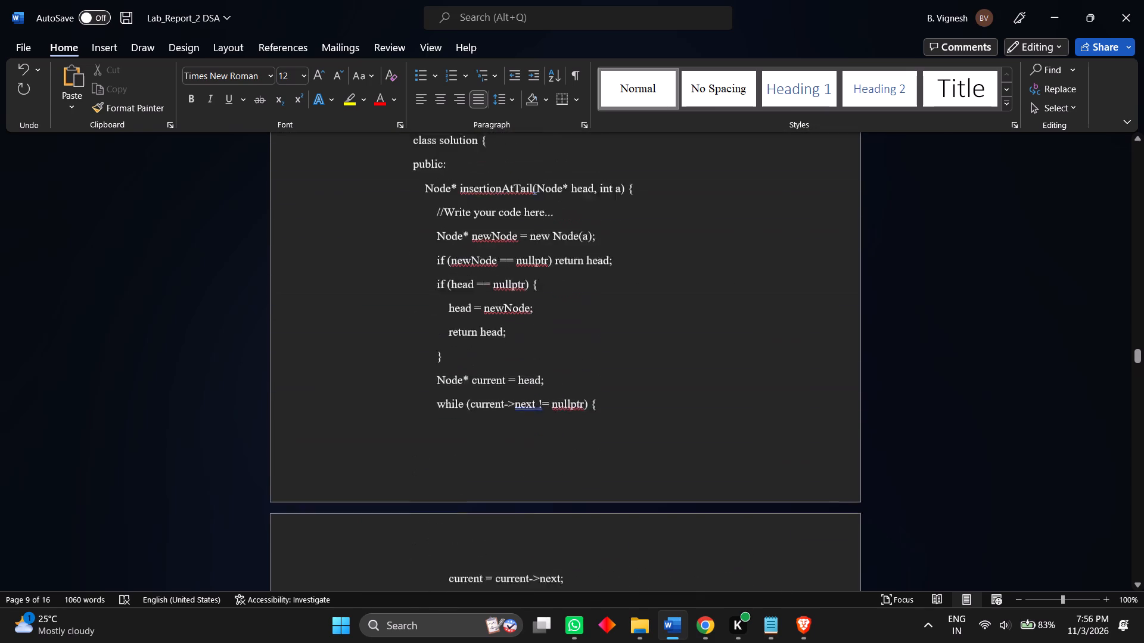
scroll(636, 377, up, 13)
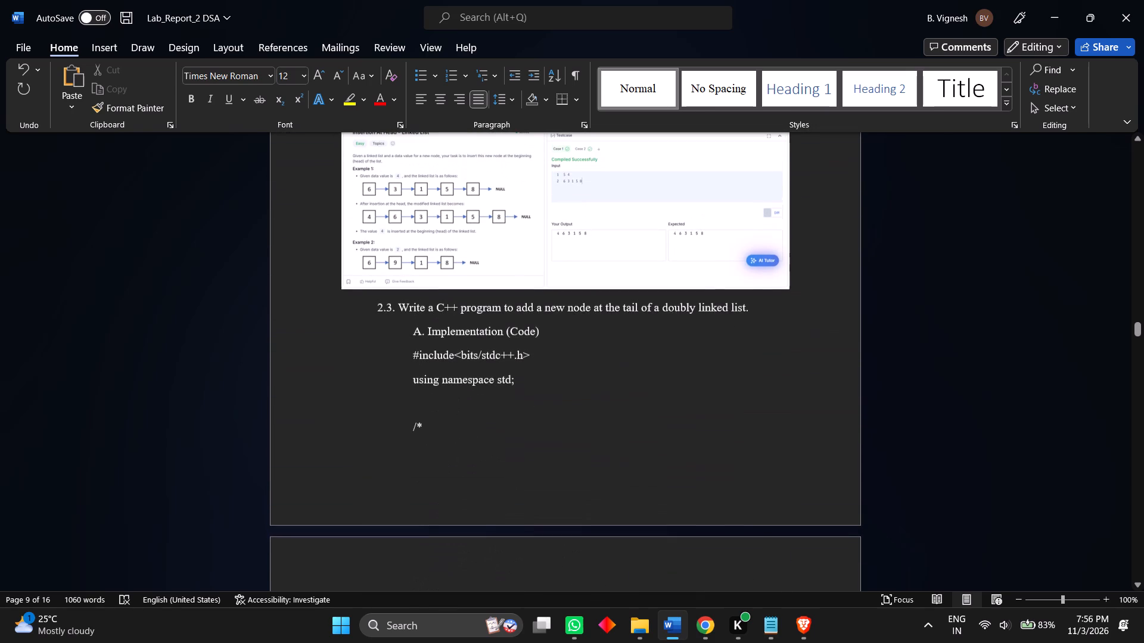
Review the insertion-at-head entry preceding question 2.3, including its code, complexity analysis and output screenshot.
scroll(574, 388, up, 2)
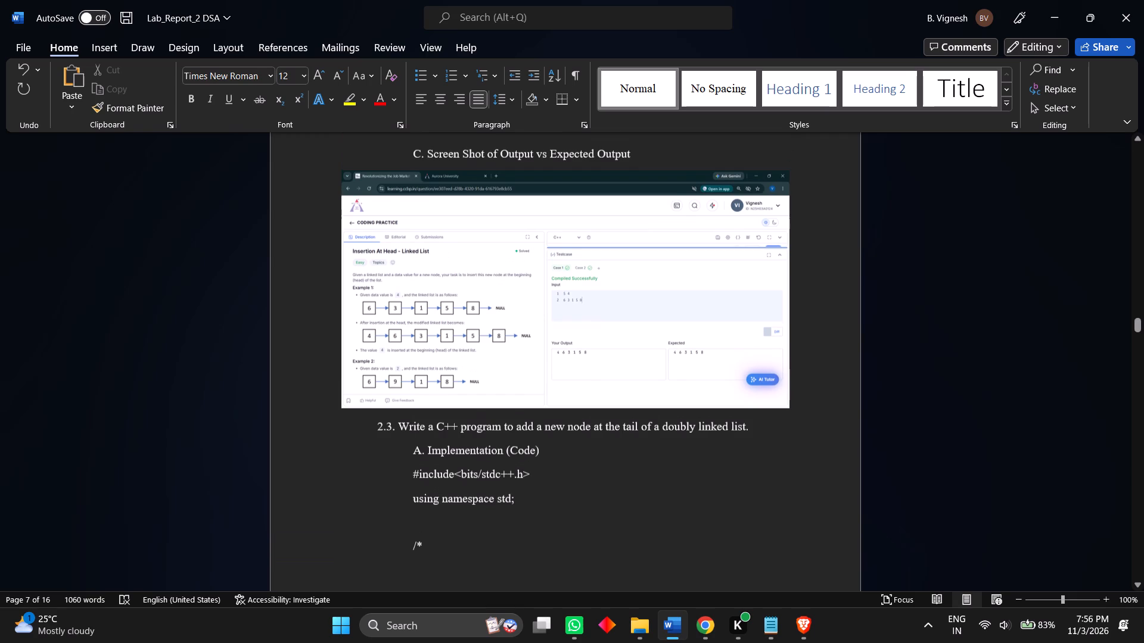
scroll(580, 380, down, 3)
scroll(579, 382, up, 6)
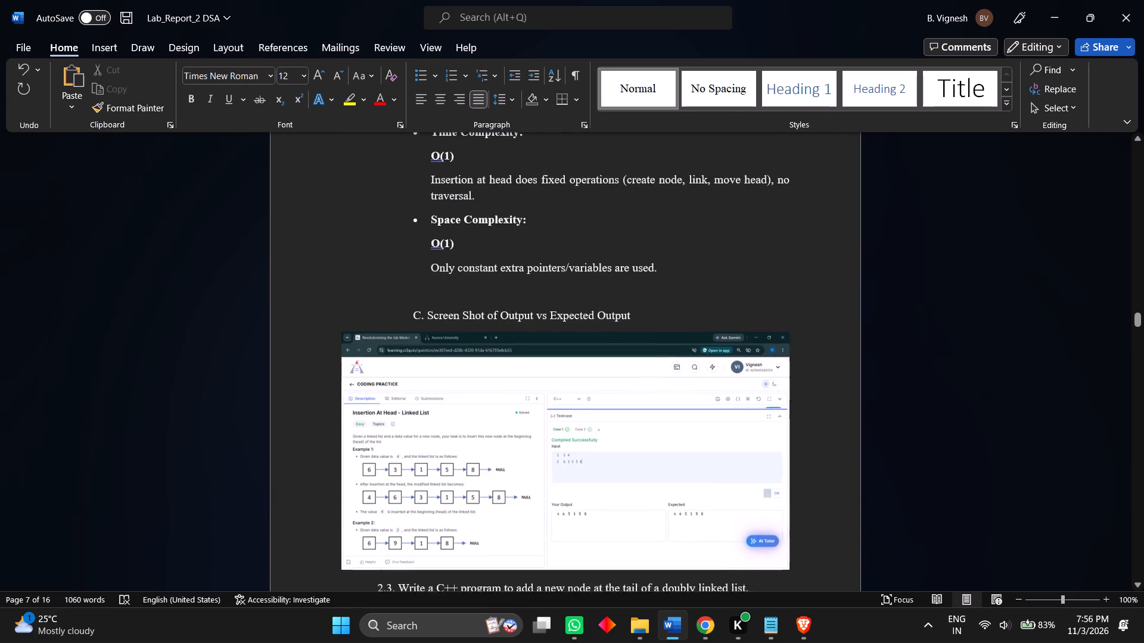
scroll(580, 380, up, 8)
scroll(580, 381, down, 1)
scroll(580, 381, up, 3)
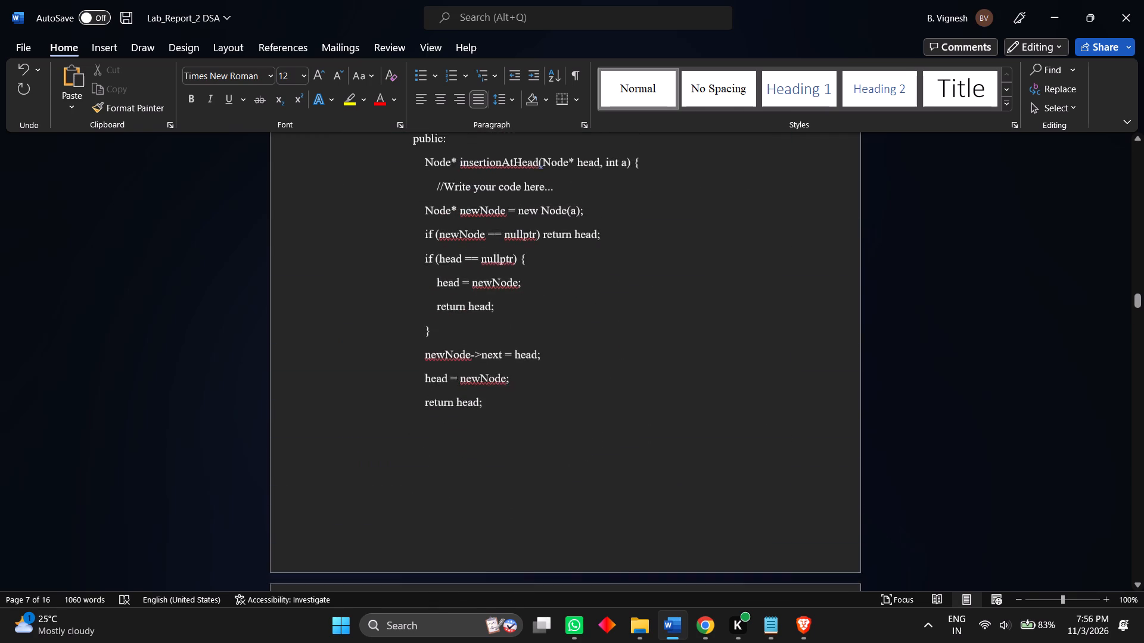
scroll(580, 381, up, 16)
scroll(582, 380, down, 10)
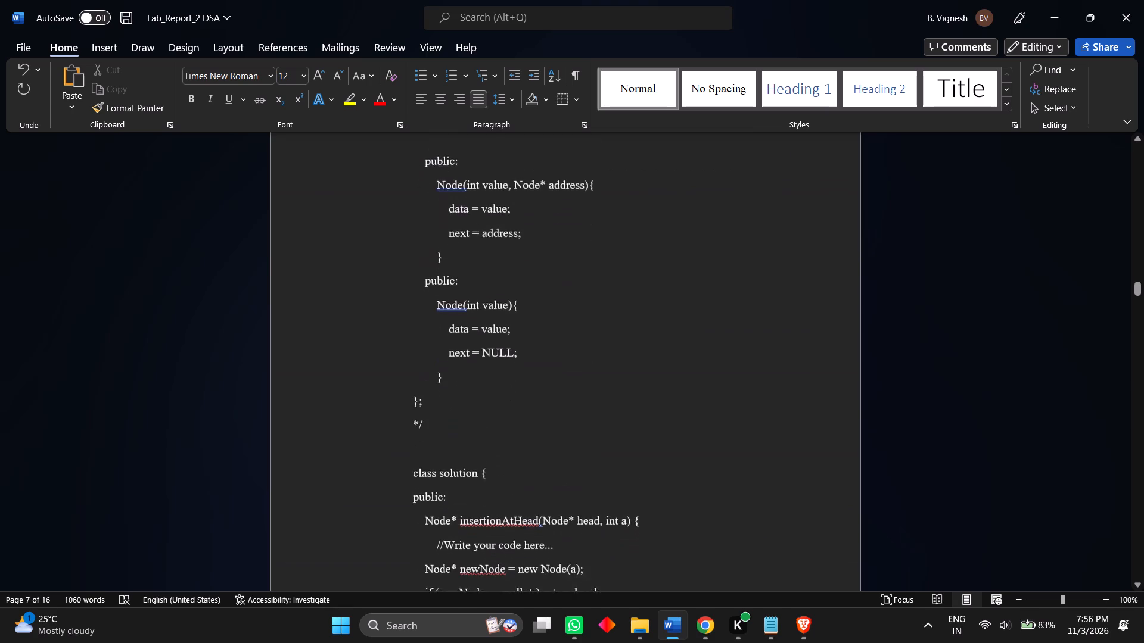
scroll(584, 362, down, 17)
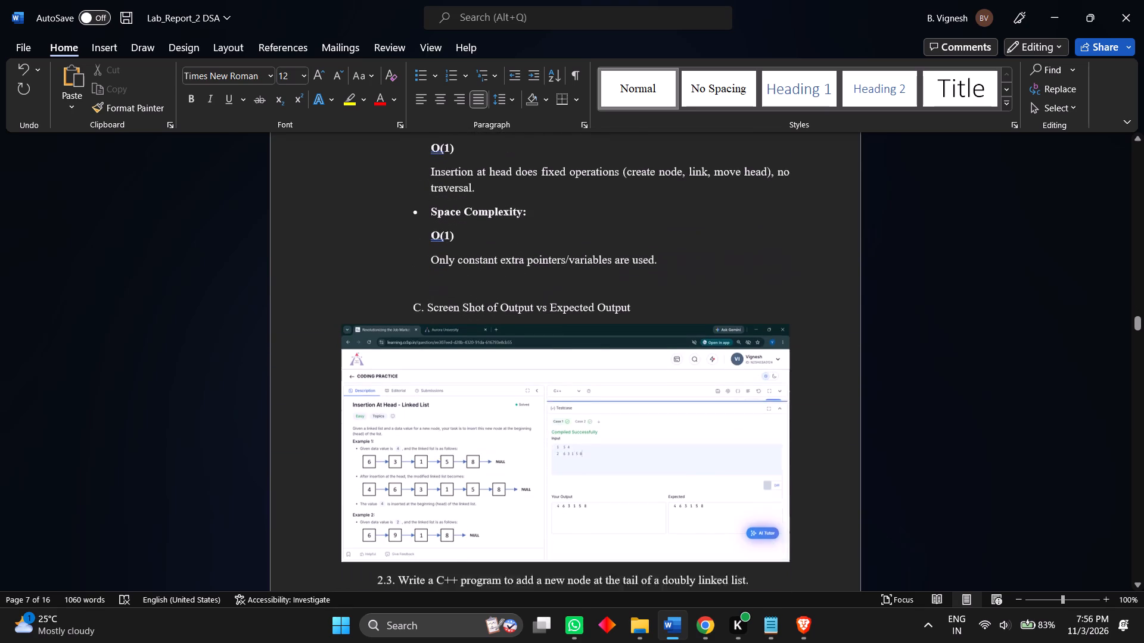
scroll(585, 358, down, 6)
scroll(585, 358, up, 1)
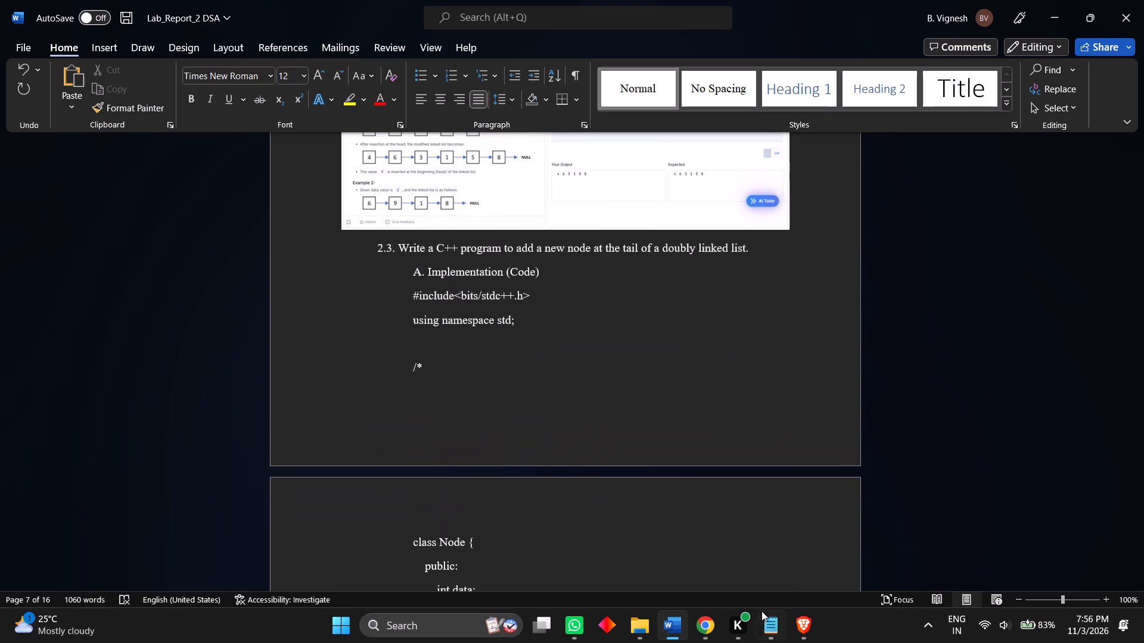
In Chrome, open the Insertion At Tail - Doubly Linked List problem from the doubly linked list insertion coding practice.
click(701, 636)
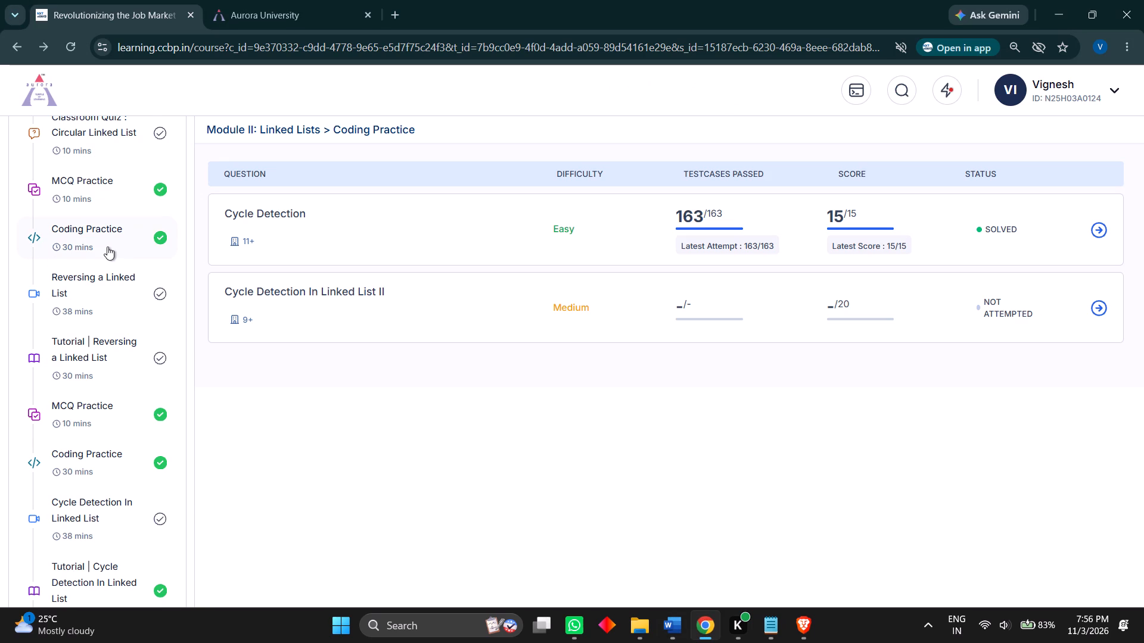
scroll(107, 246, up, 3)
scroll(136, 304, up, 1)
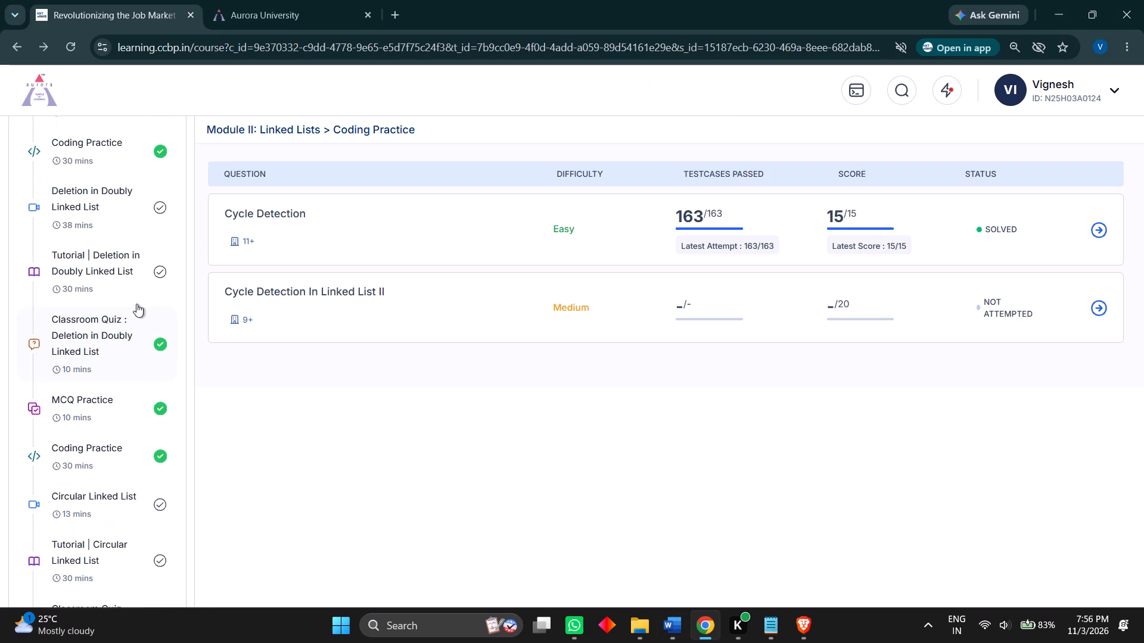
scroll(138, 305, up, 1)
click(123, 285)
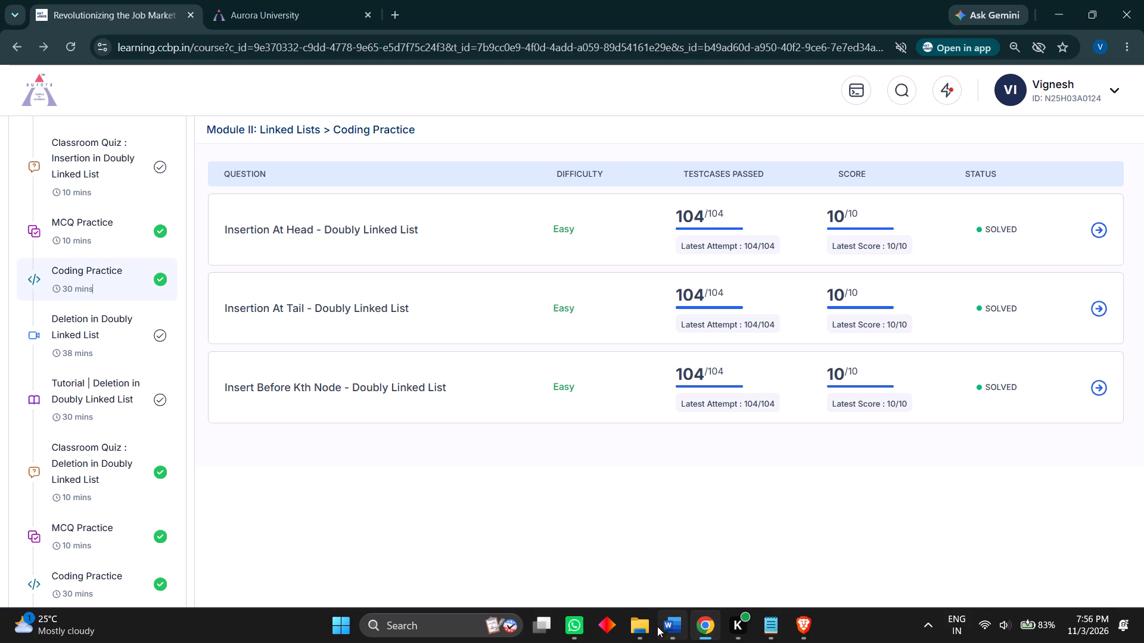
click(672, 633)
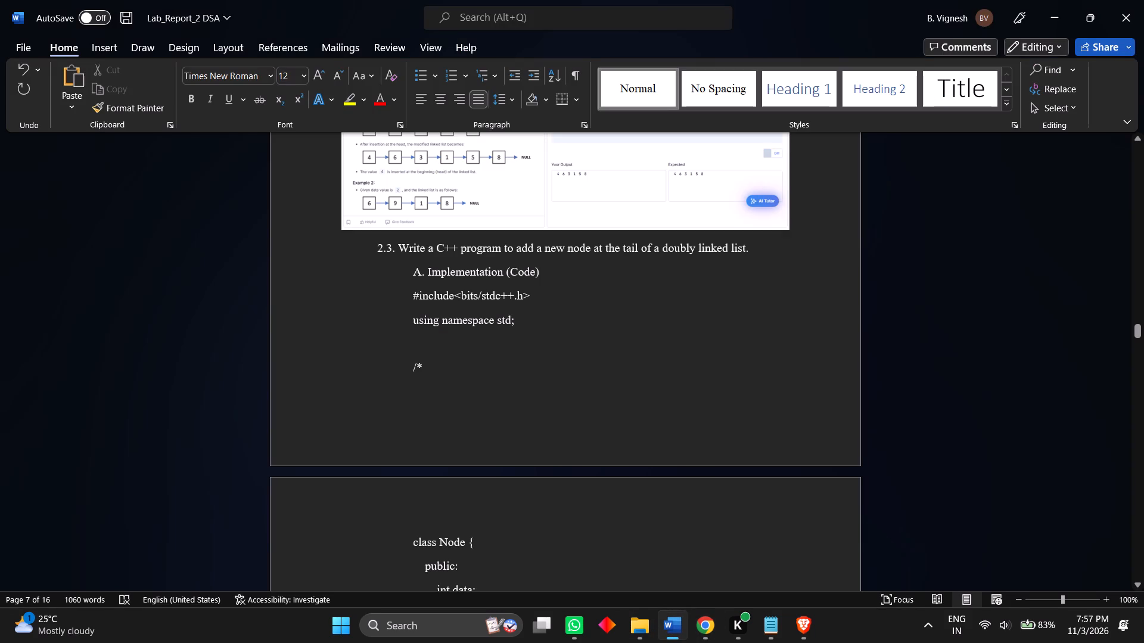
click(713, 636)
click(520, 323)
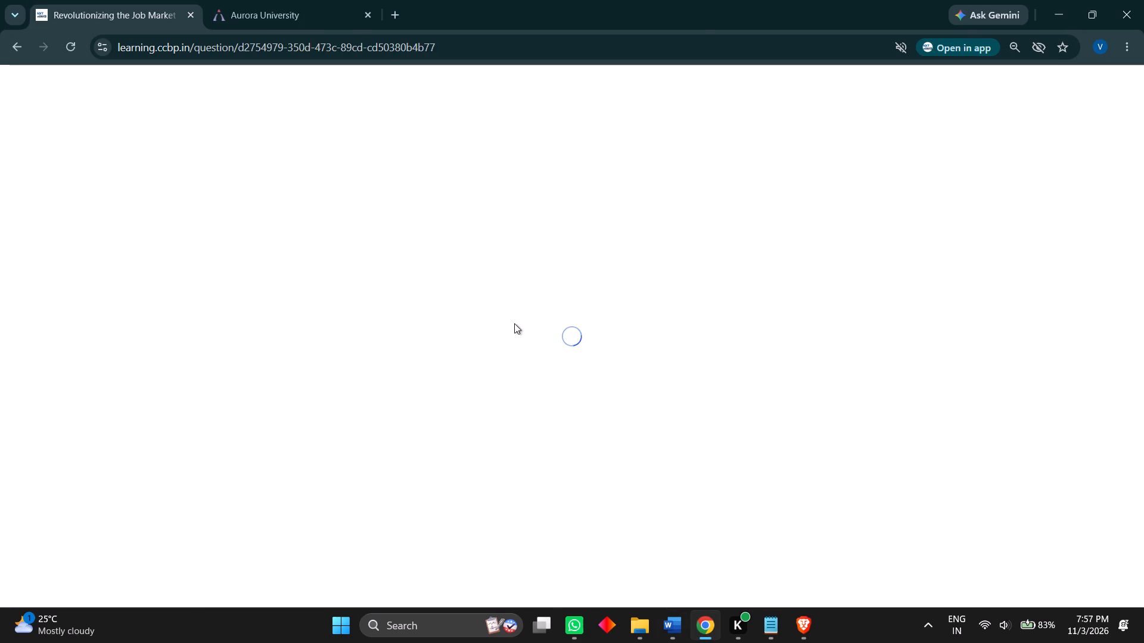
Copy the entire C++ solution of the Insertion At Tail - Doubly Linked List problem.
scroll(634, 328, down, 3)
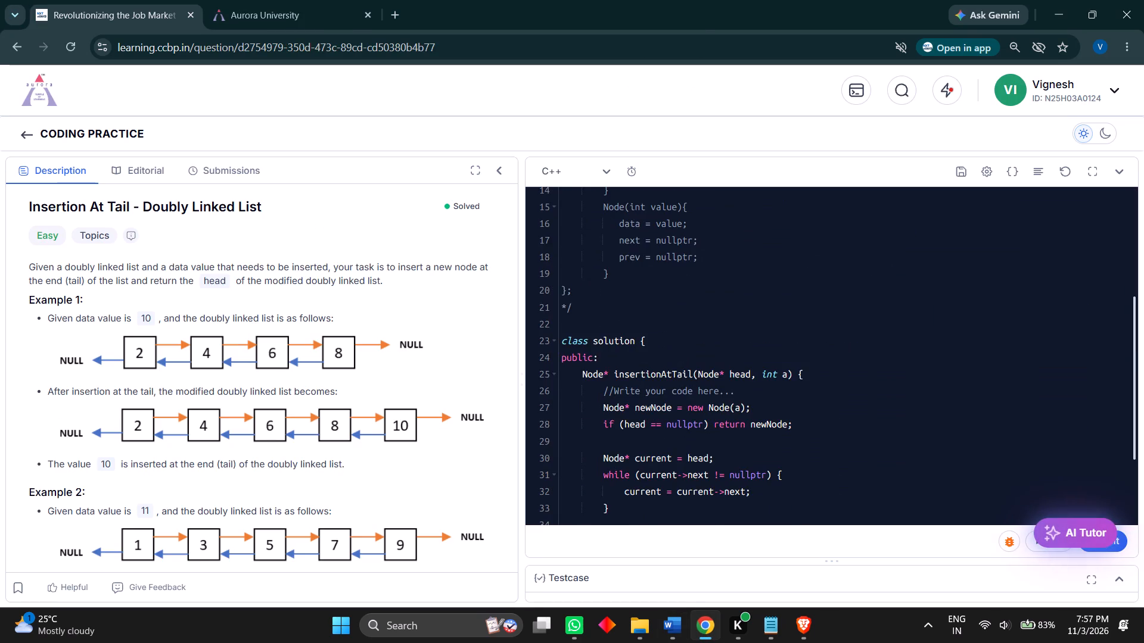
scroll(653, 330, up, 3)
click(653, 328)
key(ctrl+a)
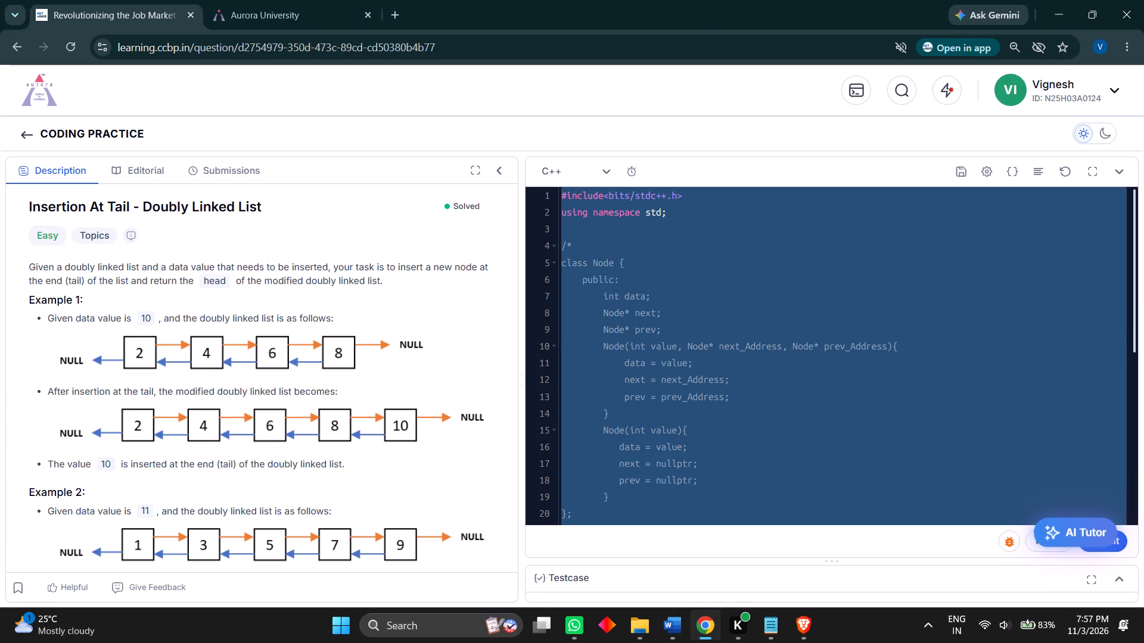
key(ctrl+c)
In the Word report, replace question 2.3's implementation code with the copied solution, keeping the B. Complexity Analysis heading on its own line.
click(680, 638)
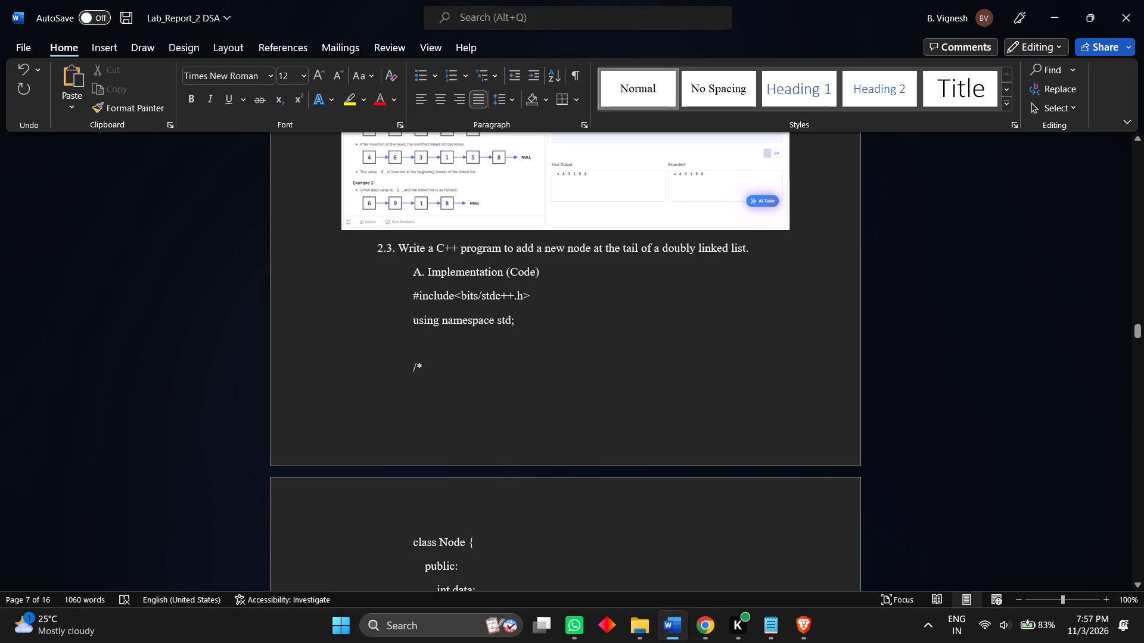
drag(408, 292, 434, 331)
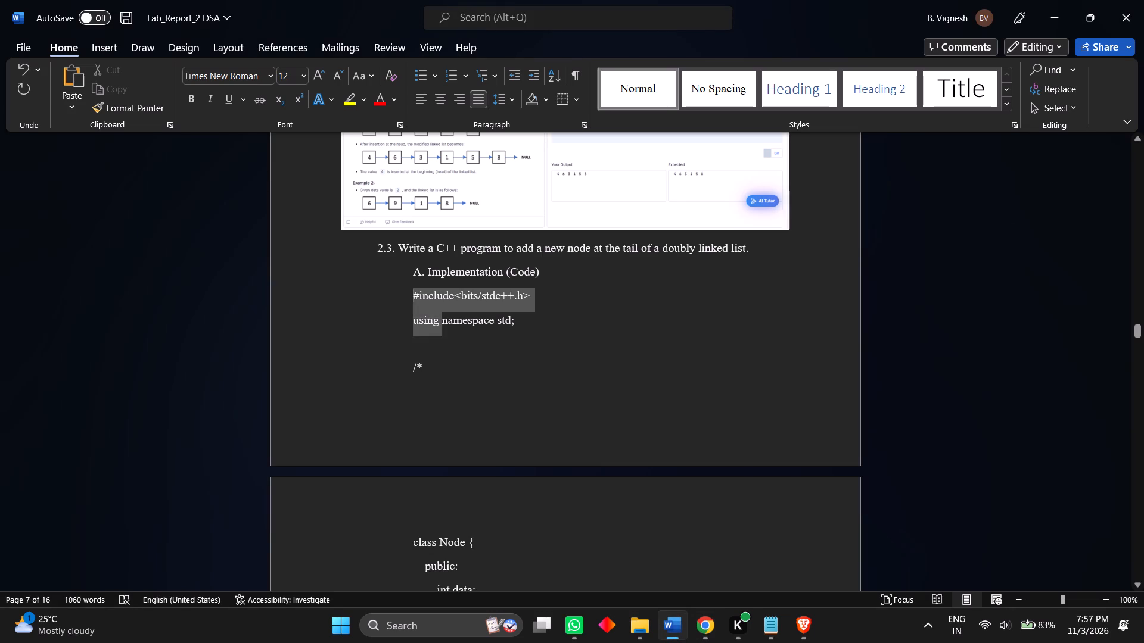
drag(434, 331, 519, 402)
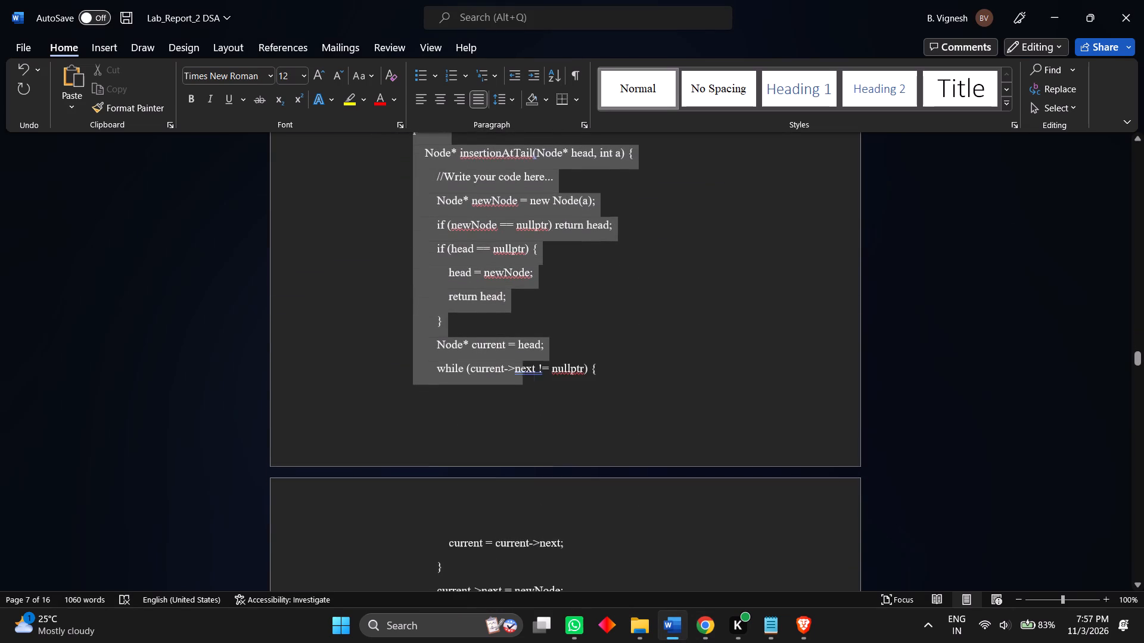
drag(519, 402, 536, 197)
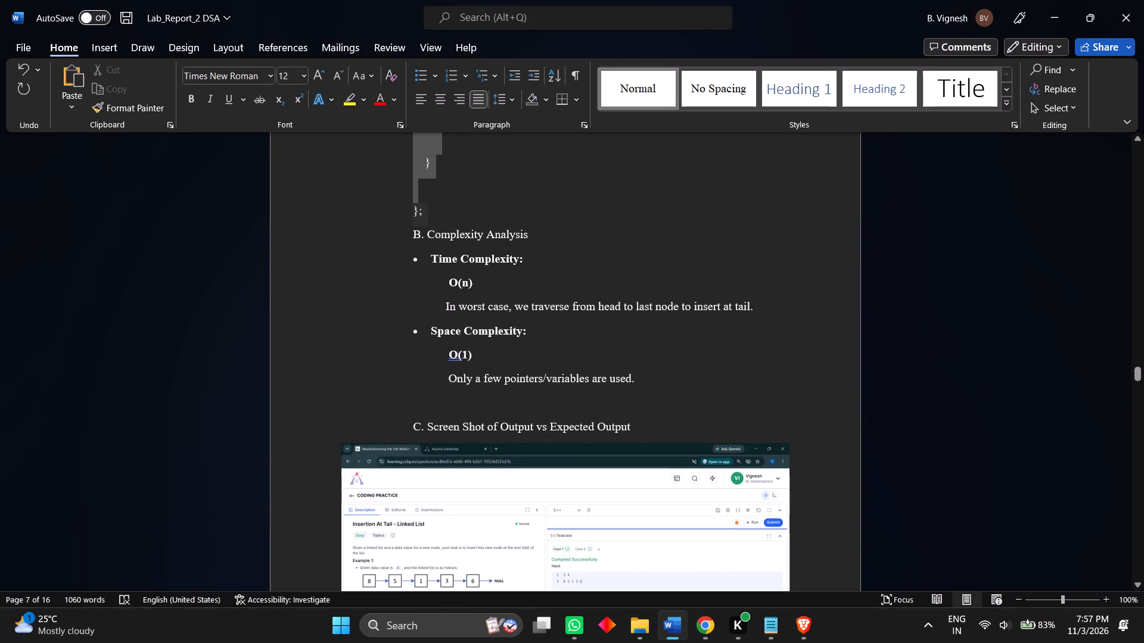
drag(536, 197, 536, 211)
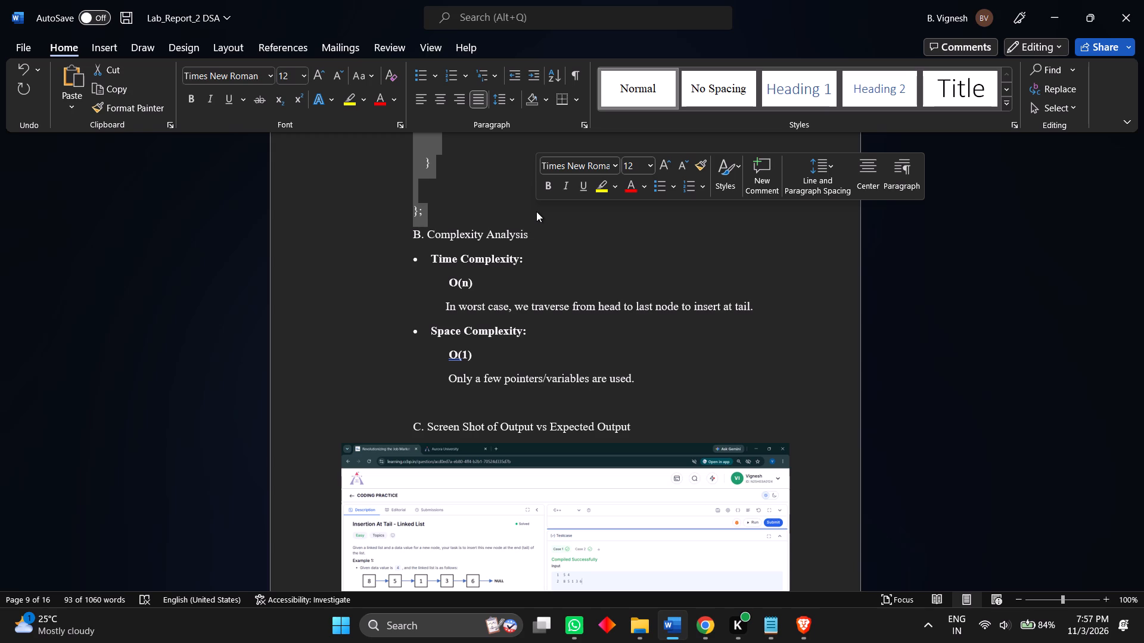
key(BackSpace)
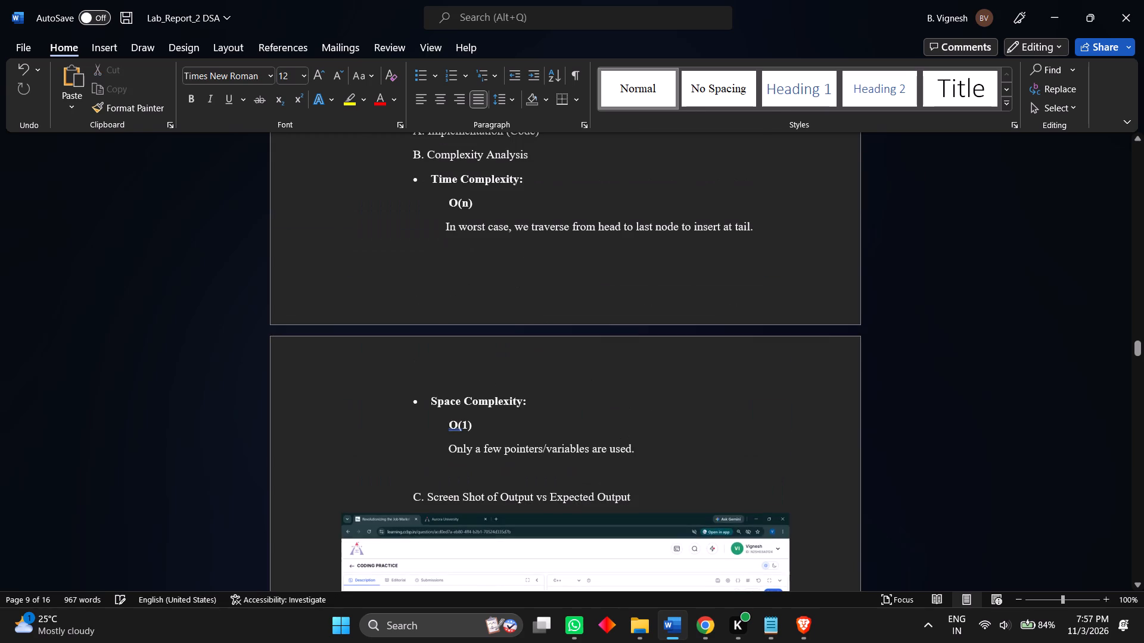
scroll(549, 211, up, 2)
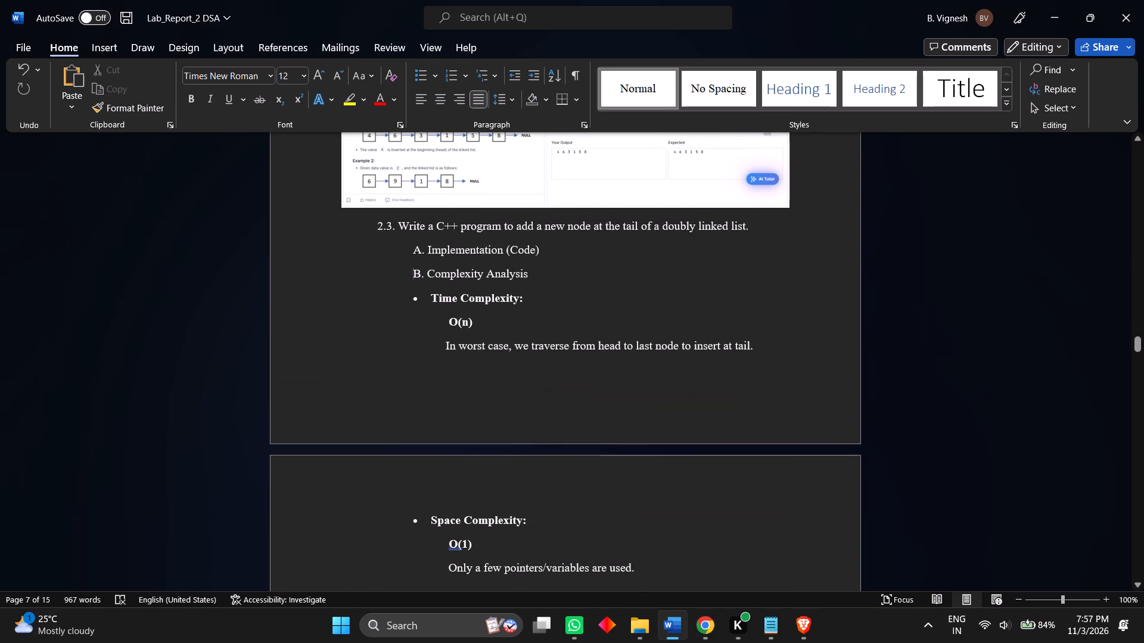
key(ctrl+v)
scroll(570, 260, down, 2)
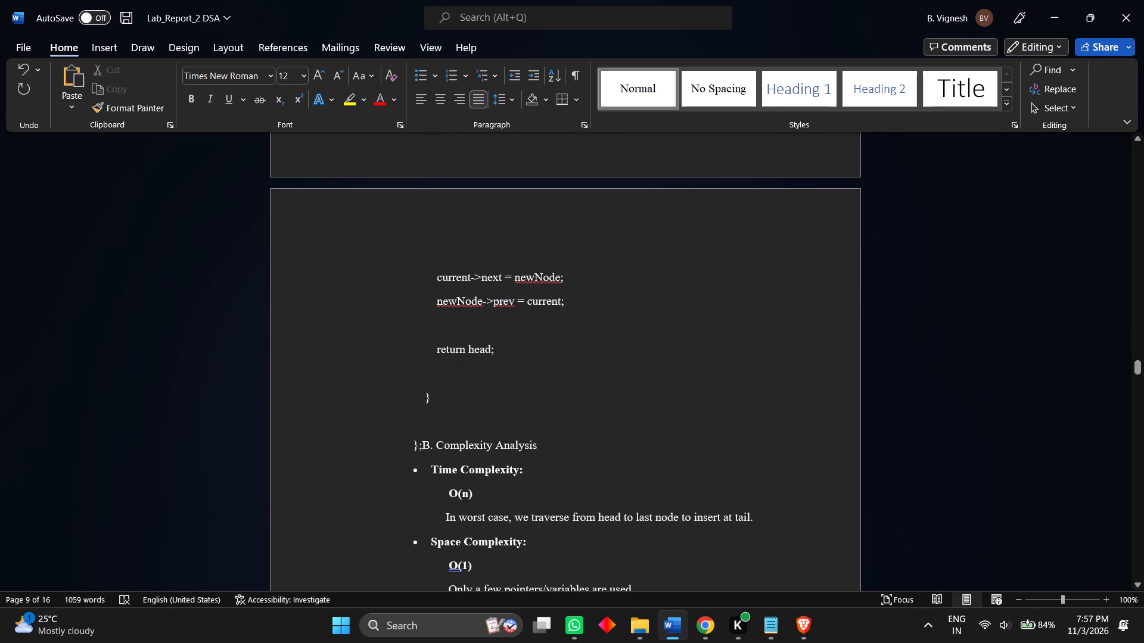
key(Return)
Review the replaced question 2.3 code from its end back to the question heading.
scroll(568, 257, up, 8)
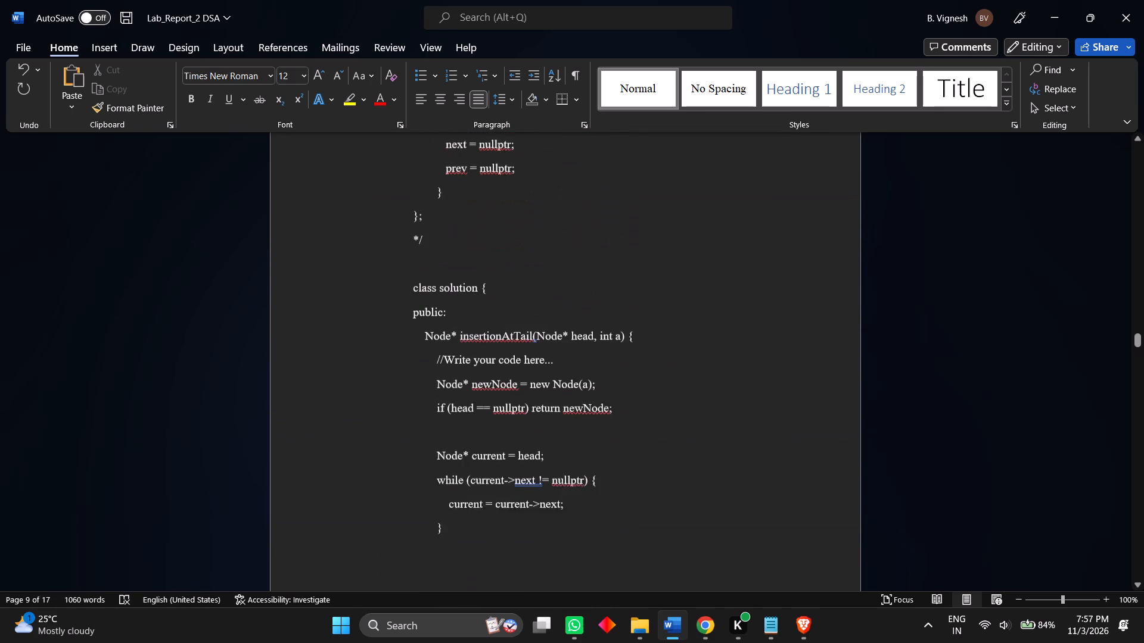
scroll(568, 256, up, 11)
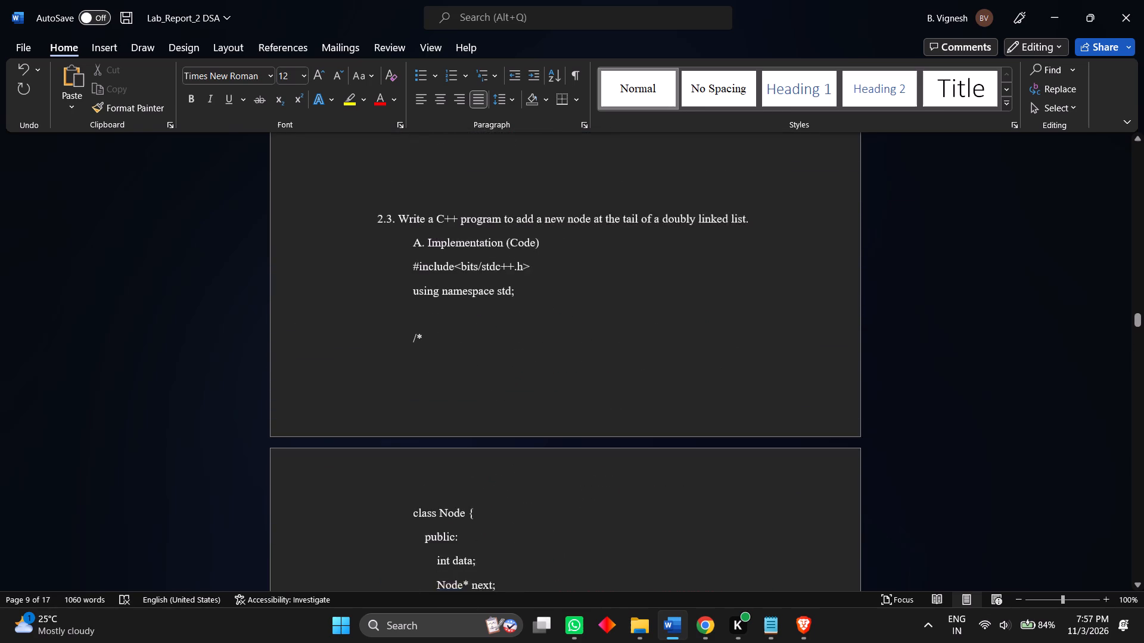
Review the question 2.2 entry on insertion at the head, including its output screenshot, complexity analysis and code.
scroll(569, 254, up, 6)
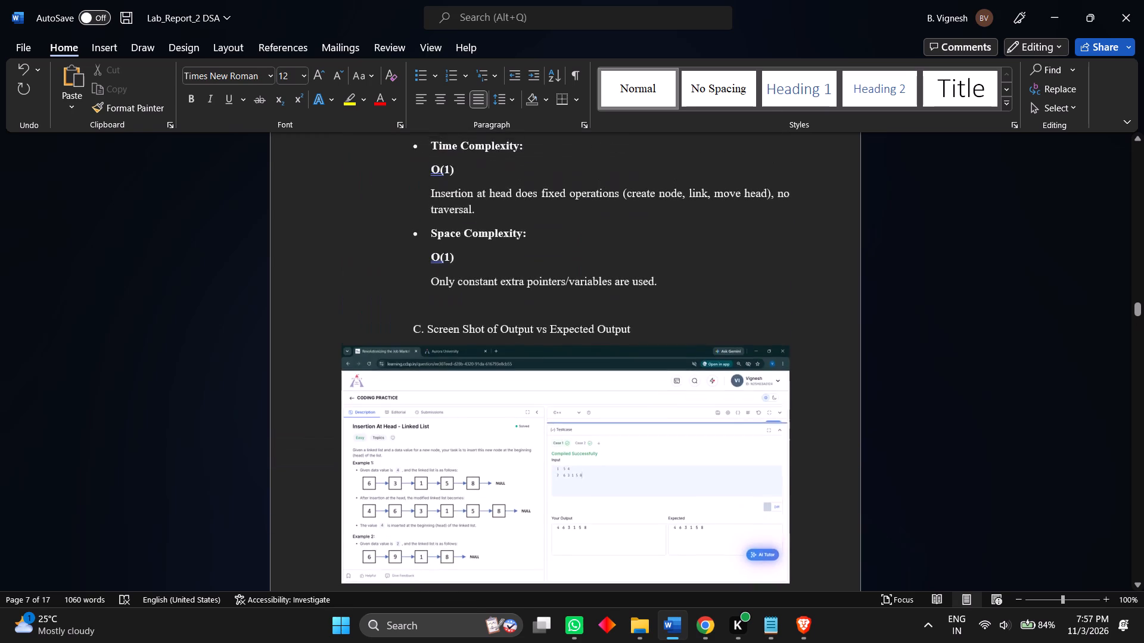
scroll(573, 247, up, 6)
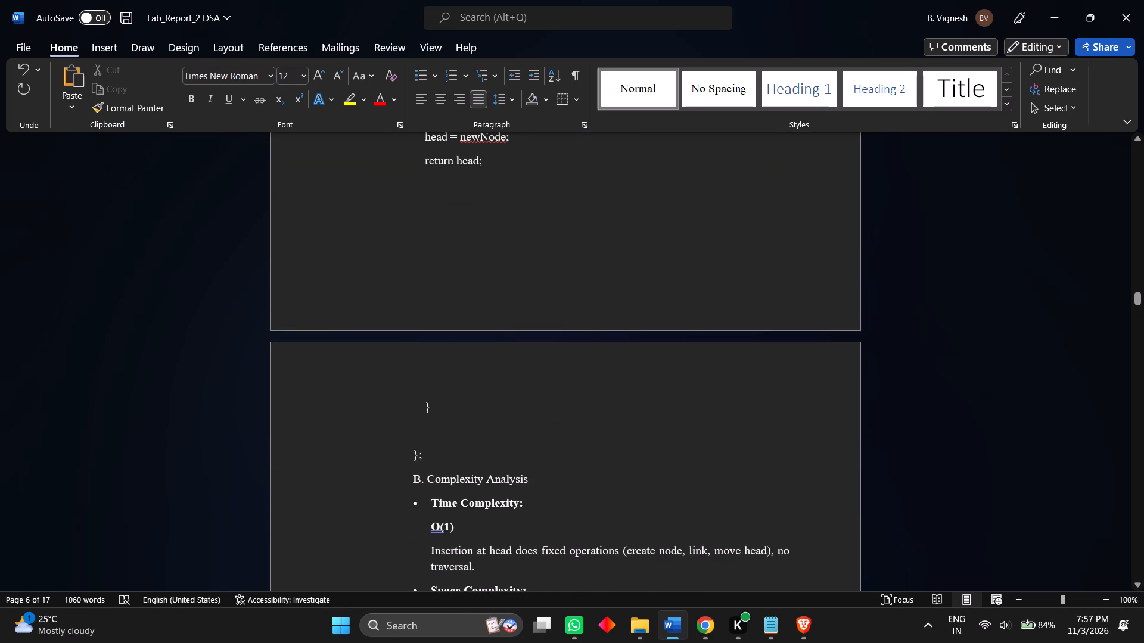
scroll(605, 237, up, 10)
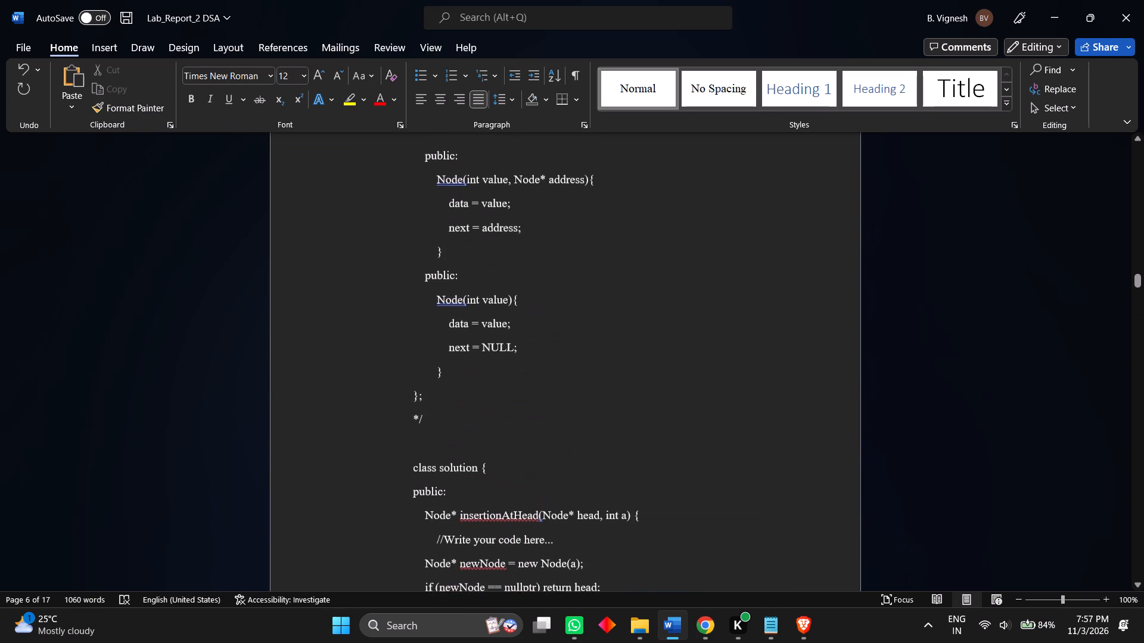
scroll(601, 233, up, 10)
scroll(601, 230, down, 1)
scroll(601, 230, up, 4)
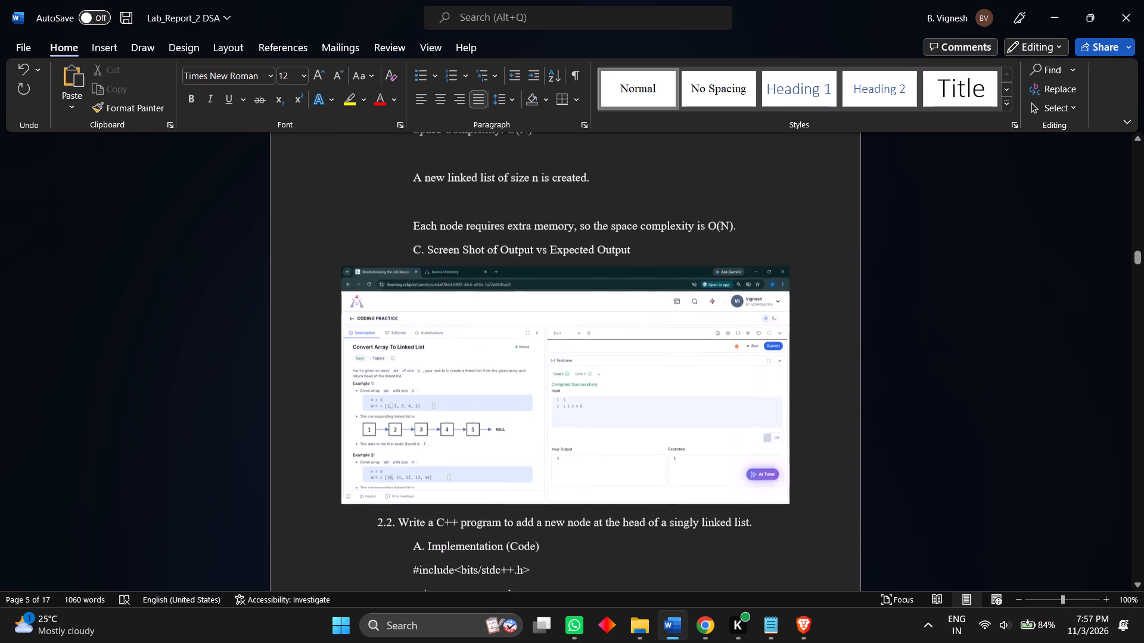
Delete the array-to-linked-list code under A. Implementation (Code) of question 2.1, keeping the section headings.
scroll(593, 236, up, 14)
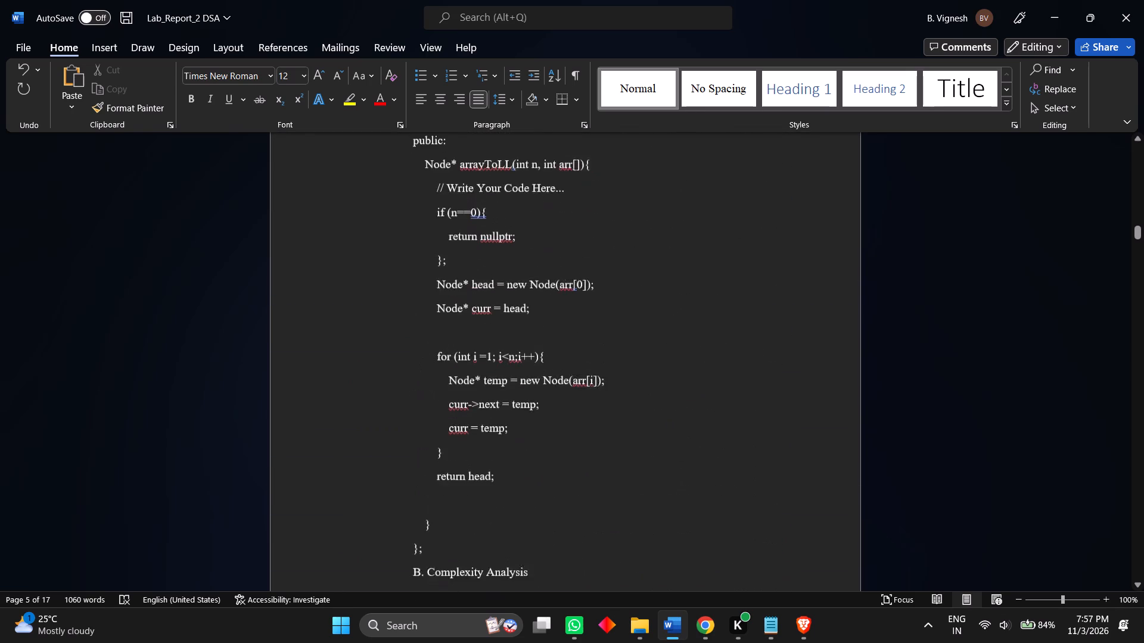
scroll(593, 235, up, 12)
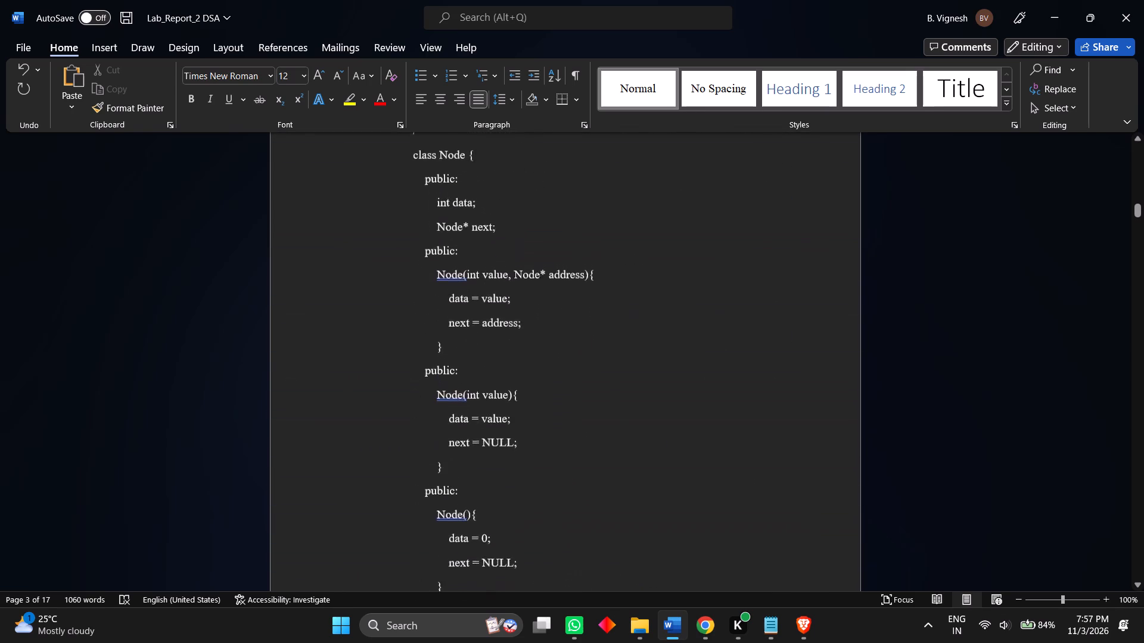
scroll(593, 235, up, 4)
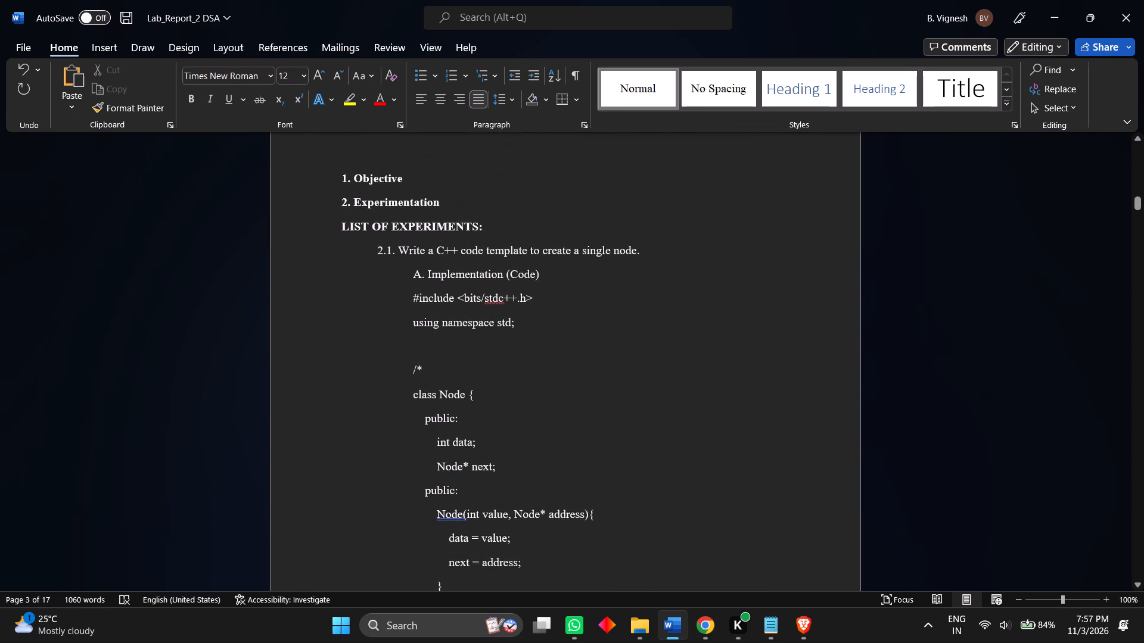
scroll(628, 287, down, 1)
drag(410, 235, 415, 239)
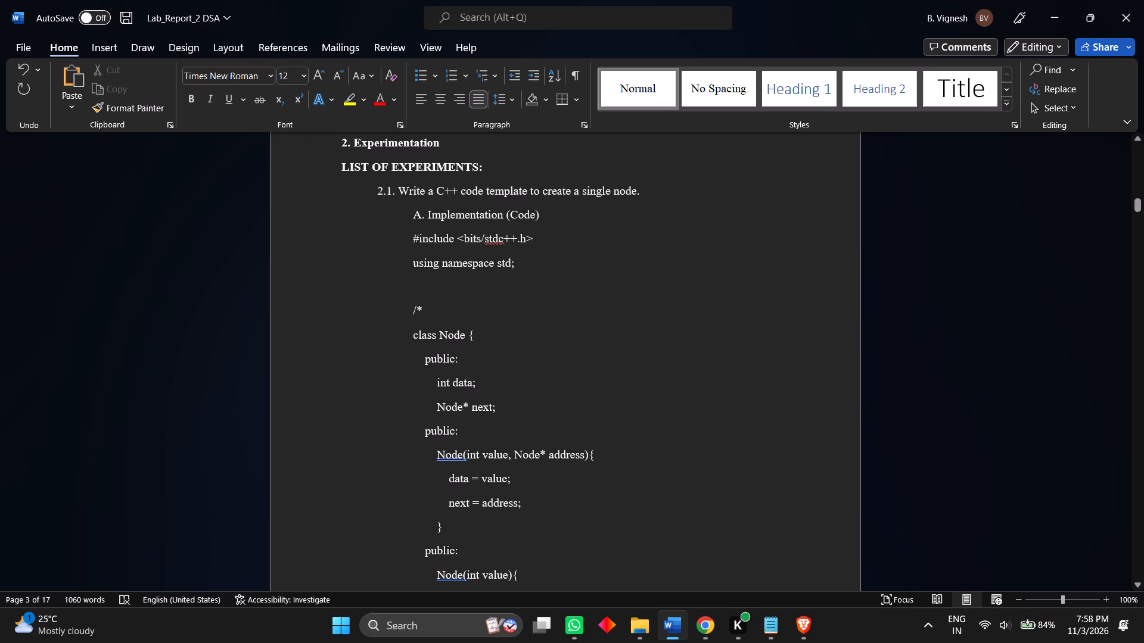
drag(415, 239, 459, 610)
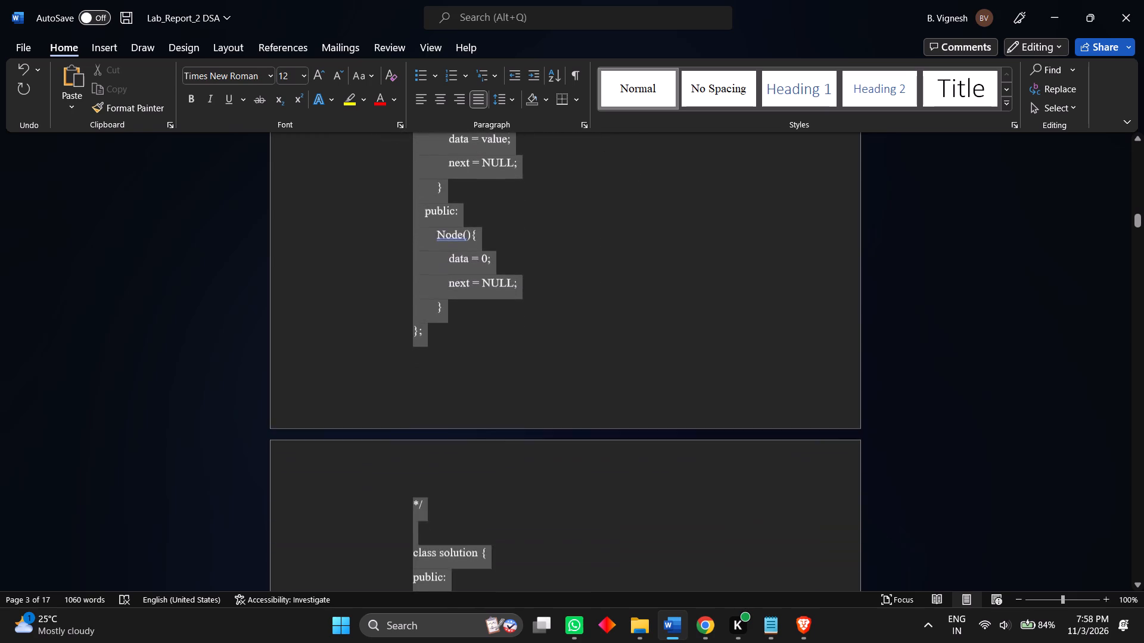
drag(459, 610, 457, 238)
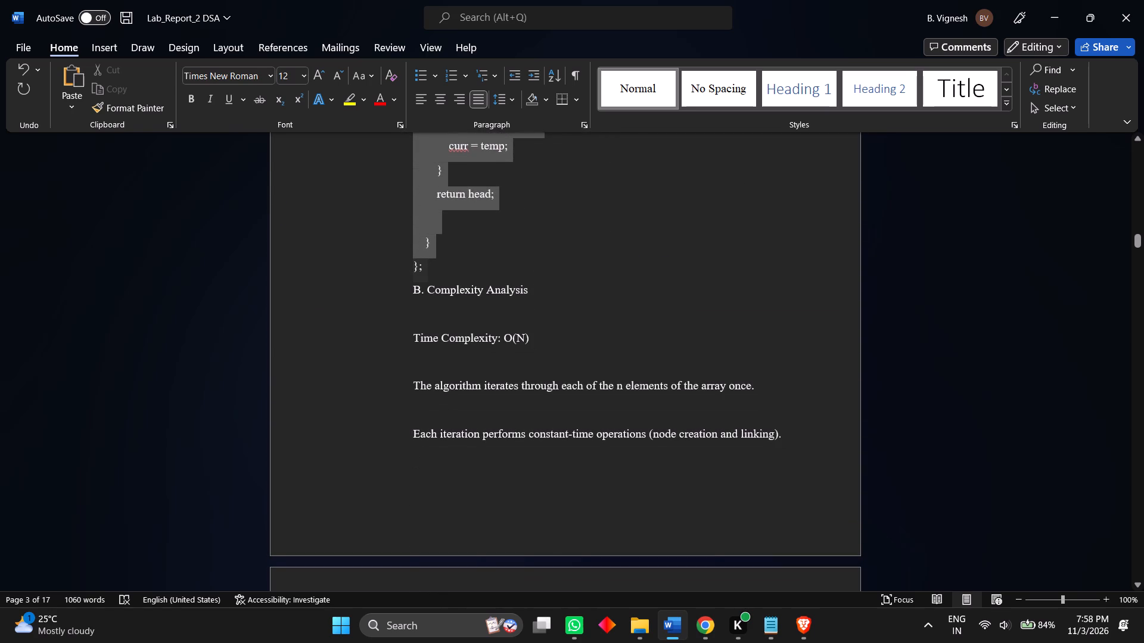
drag(457, 238, 457, 265)
key(BackSpace)
Delete the time and space complexity text under question 2.1's B. Complexity Analysis heading.
scroll(437, 289, up, 3)
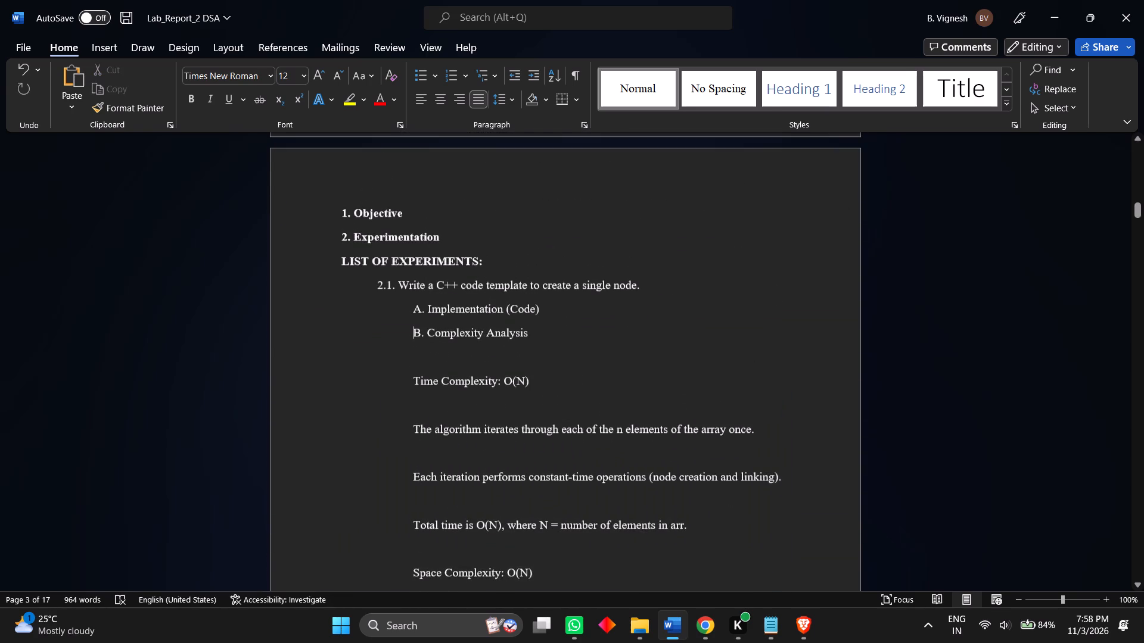
drag(413, 372, 563, 526)
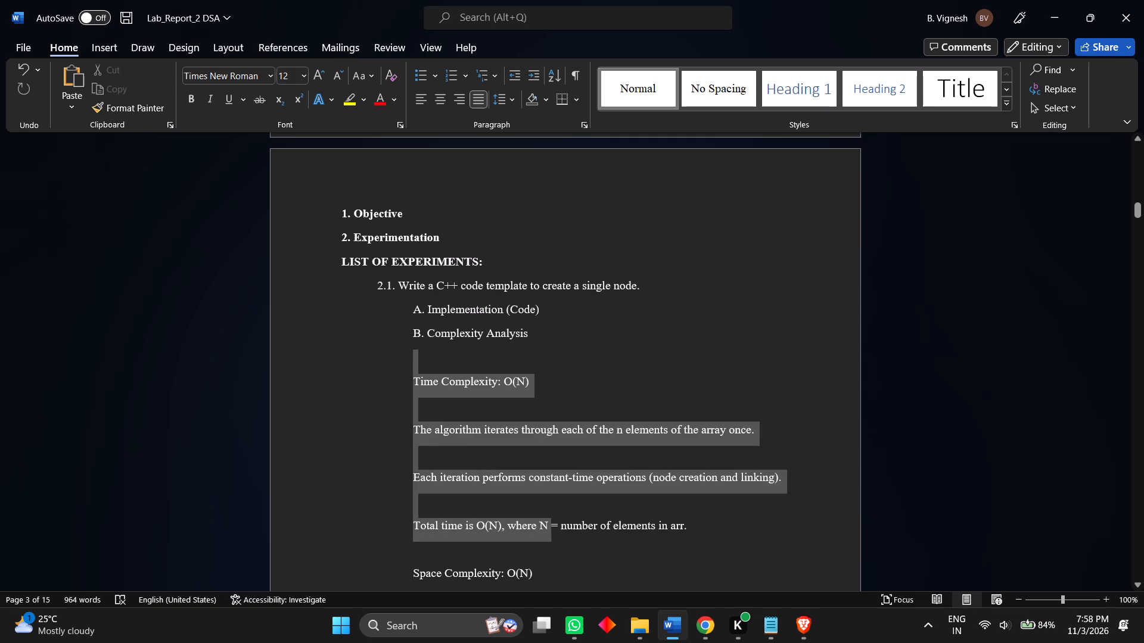
drag(563, 526, 651, 600)
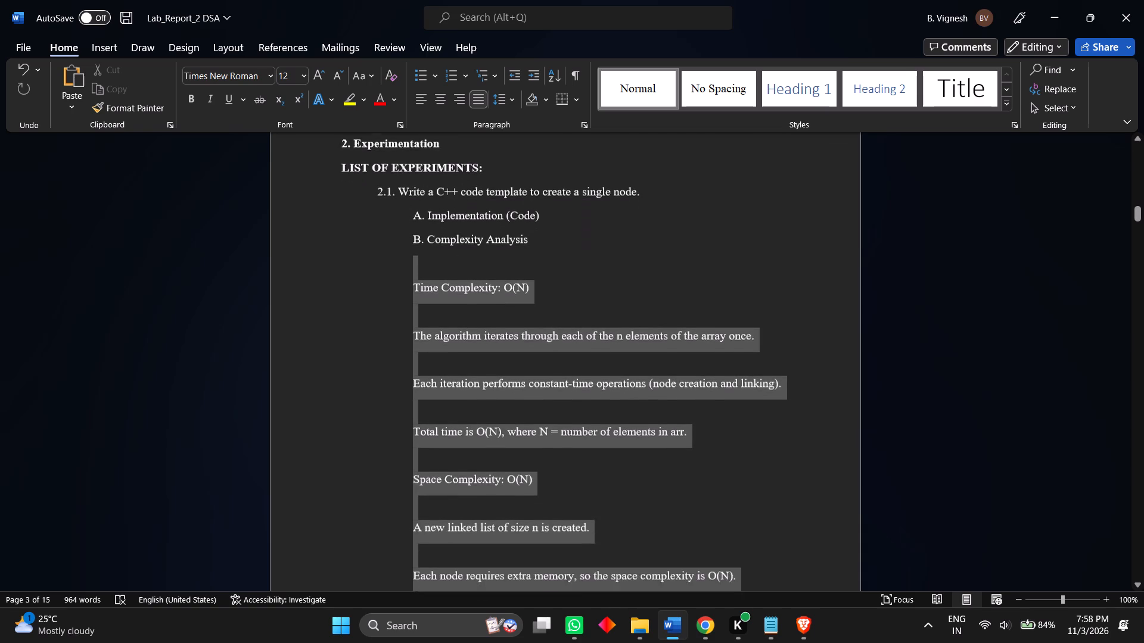
drag(651, 600, 737, 428)
key(BackSpace)
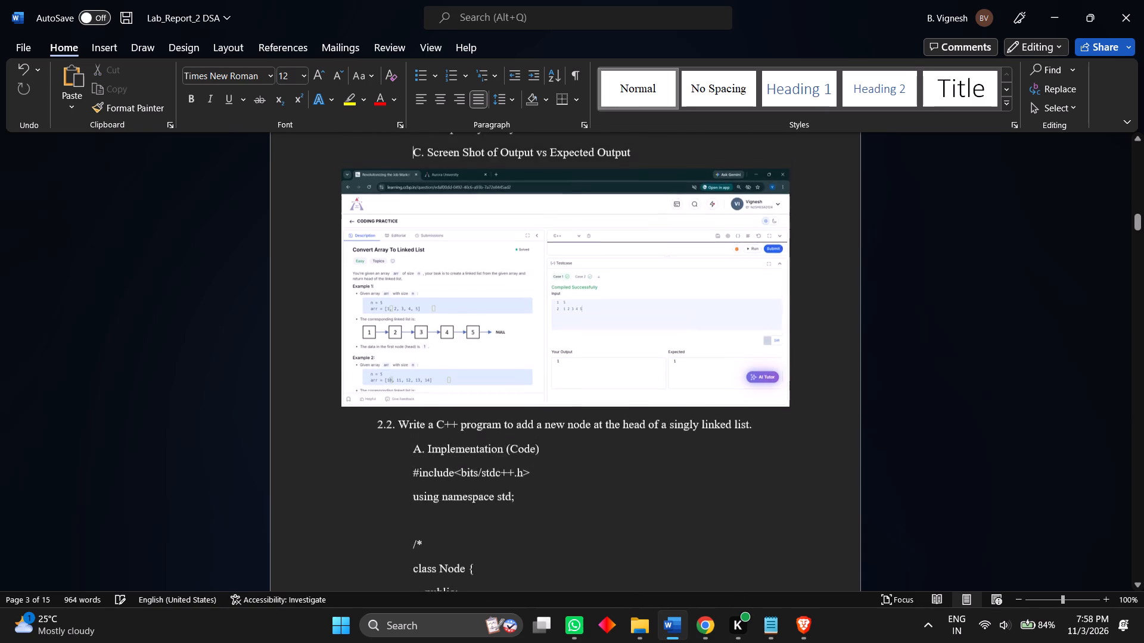
Delete the Convert Array To Linked List output screenshot from section C of question 2.1.
scroll(651, 414, down, 2)
click(566, 219)
key(BackSpace)
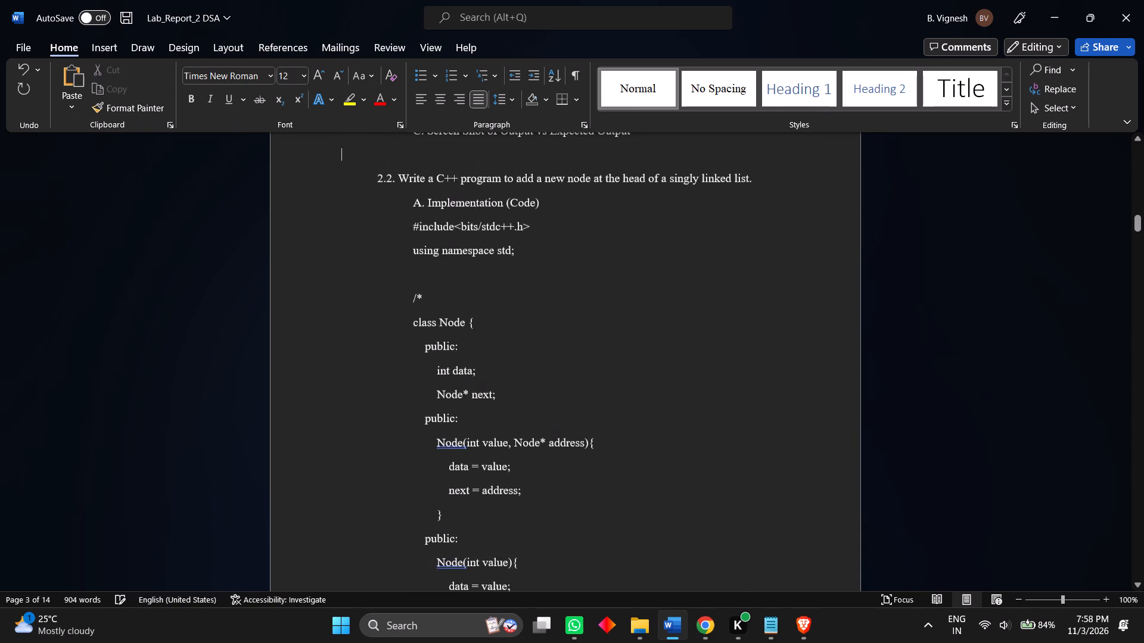
scroll(537, 244, up, 2)
scroll(478, 356, down, 2)
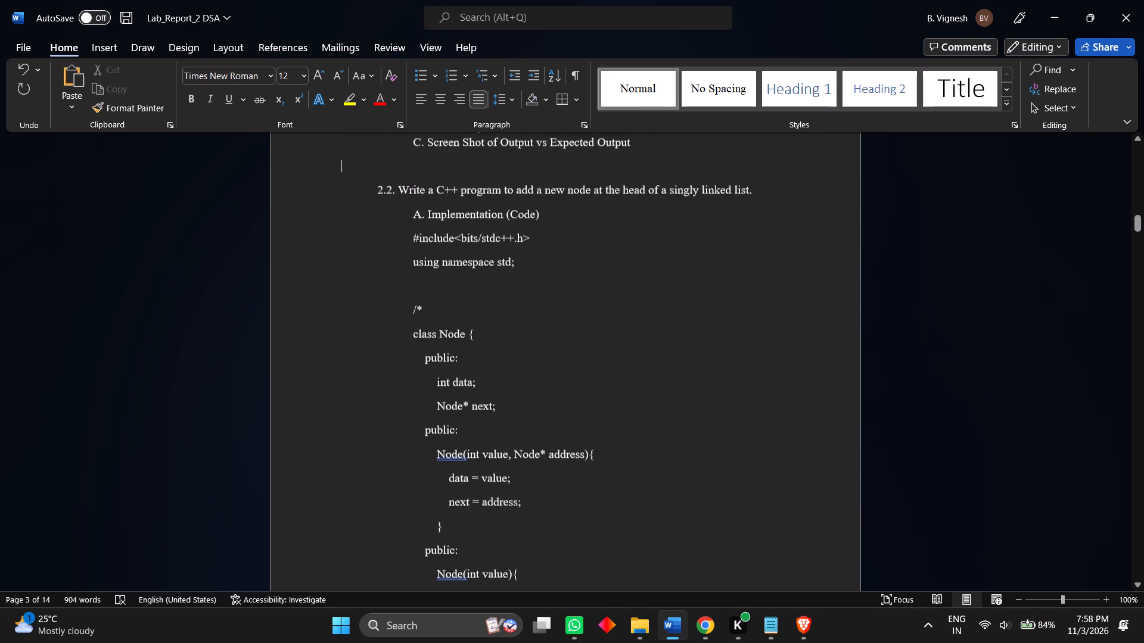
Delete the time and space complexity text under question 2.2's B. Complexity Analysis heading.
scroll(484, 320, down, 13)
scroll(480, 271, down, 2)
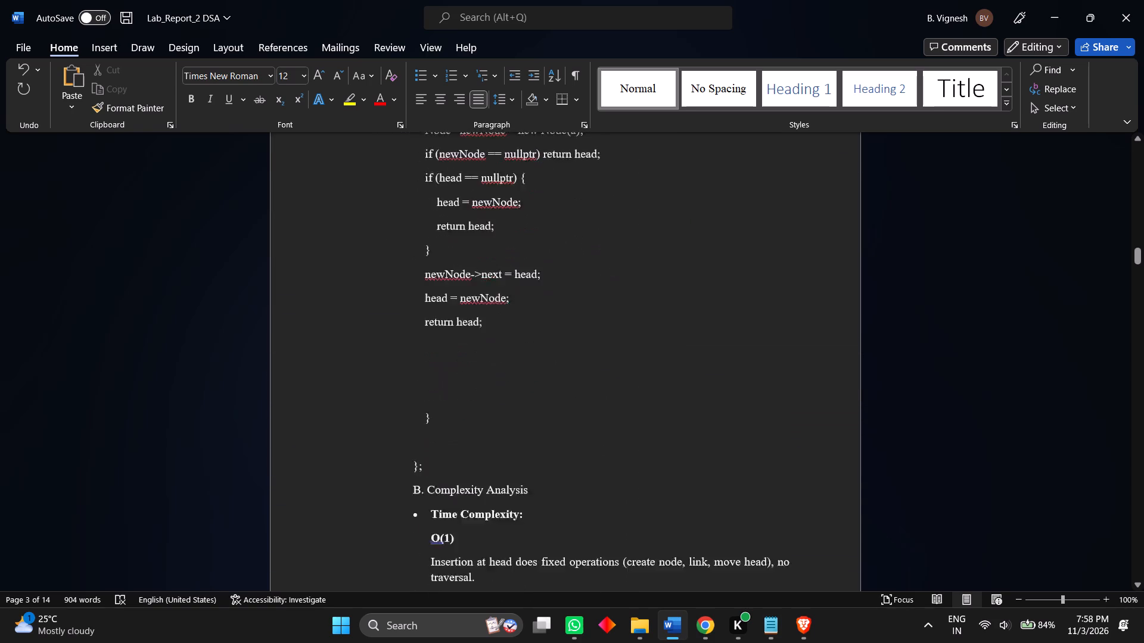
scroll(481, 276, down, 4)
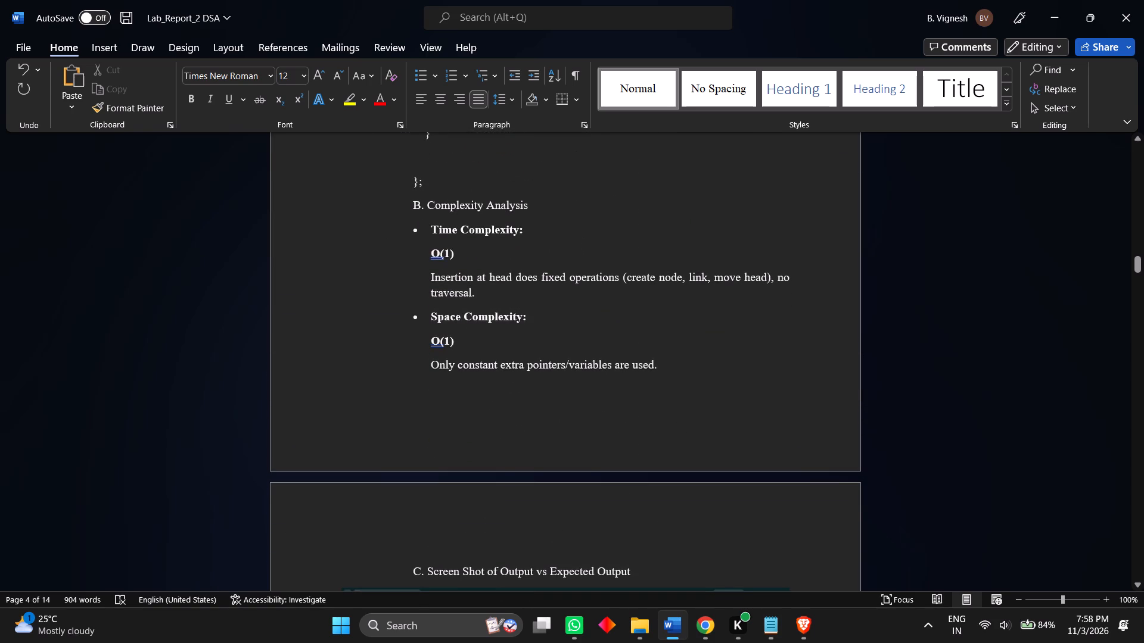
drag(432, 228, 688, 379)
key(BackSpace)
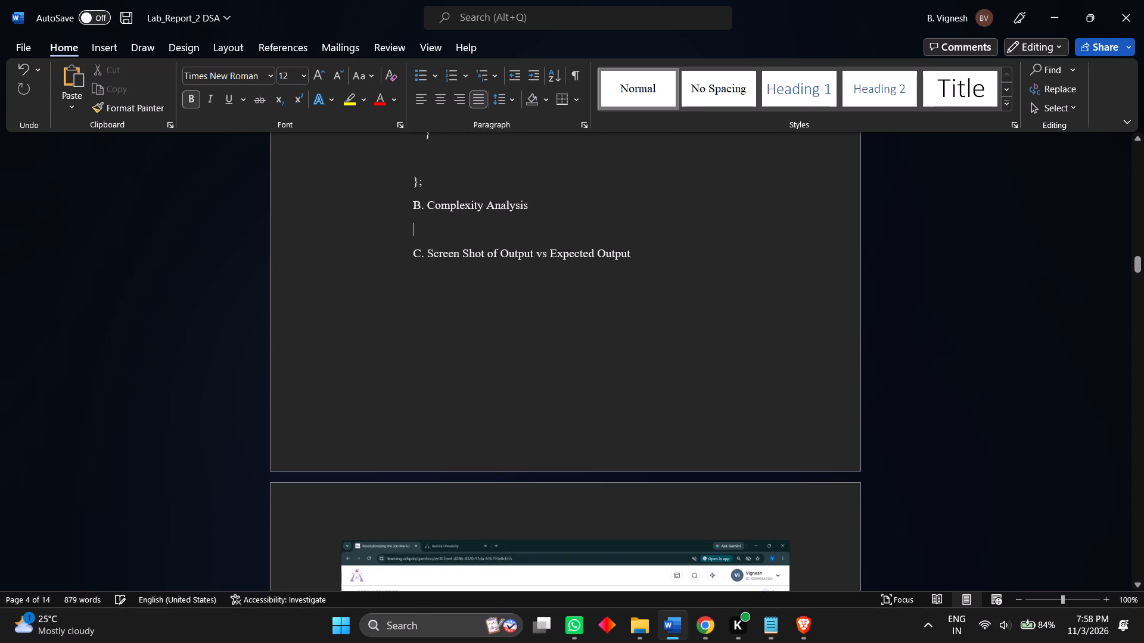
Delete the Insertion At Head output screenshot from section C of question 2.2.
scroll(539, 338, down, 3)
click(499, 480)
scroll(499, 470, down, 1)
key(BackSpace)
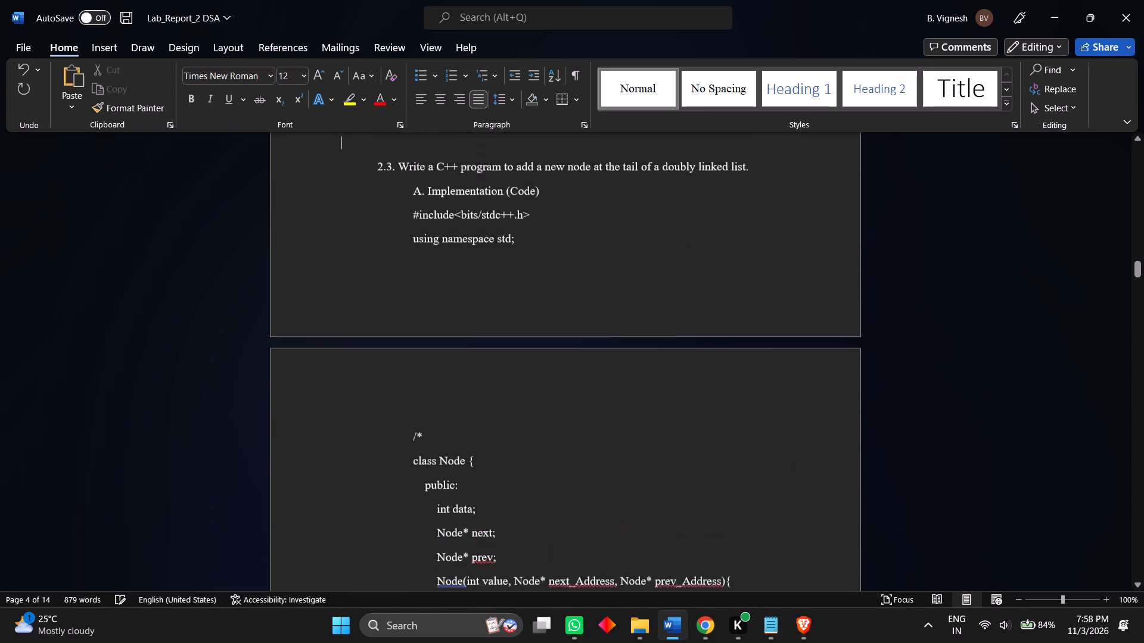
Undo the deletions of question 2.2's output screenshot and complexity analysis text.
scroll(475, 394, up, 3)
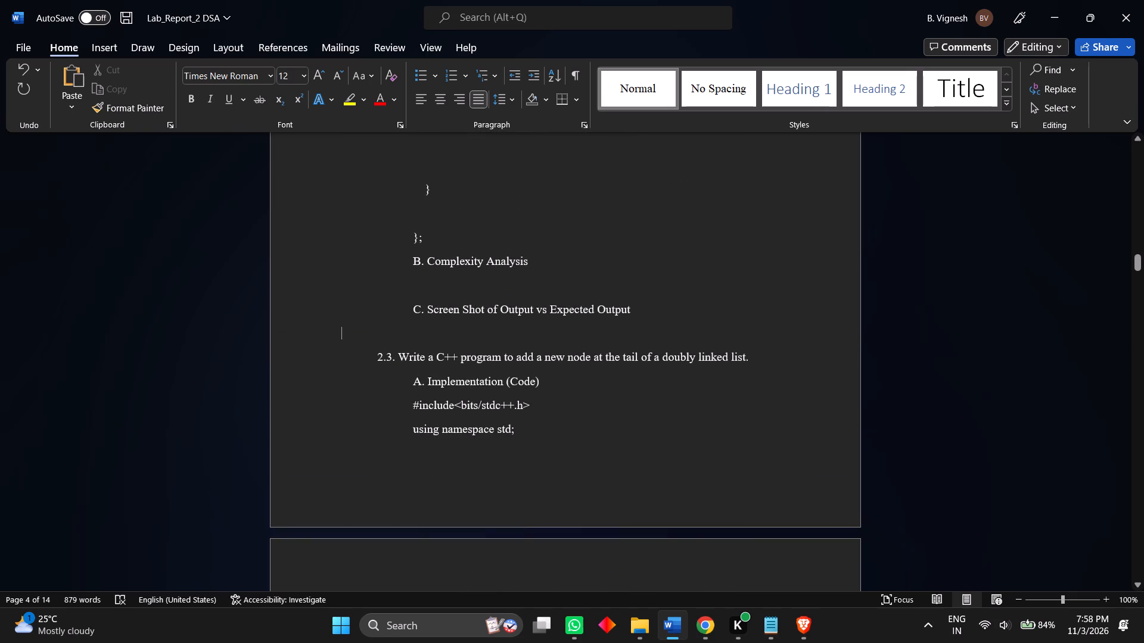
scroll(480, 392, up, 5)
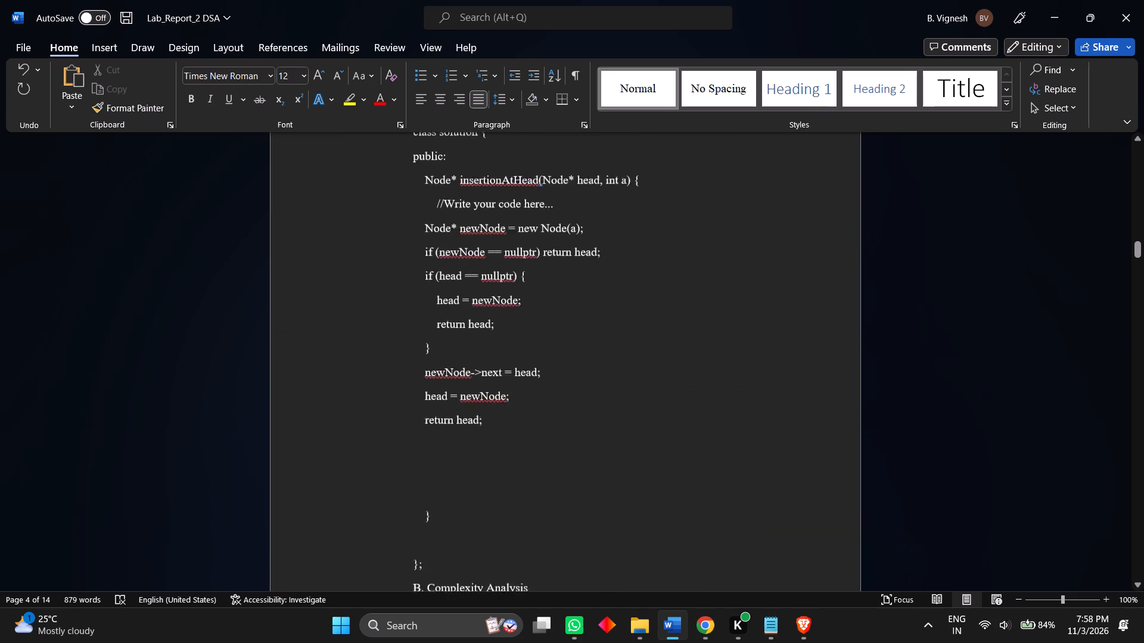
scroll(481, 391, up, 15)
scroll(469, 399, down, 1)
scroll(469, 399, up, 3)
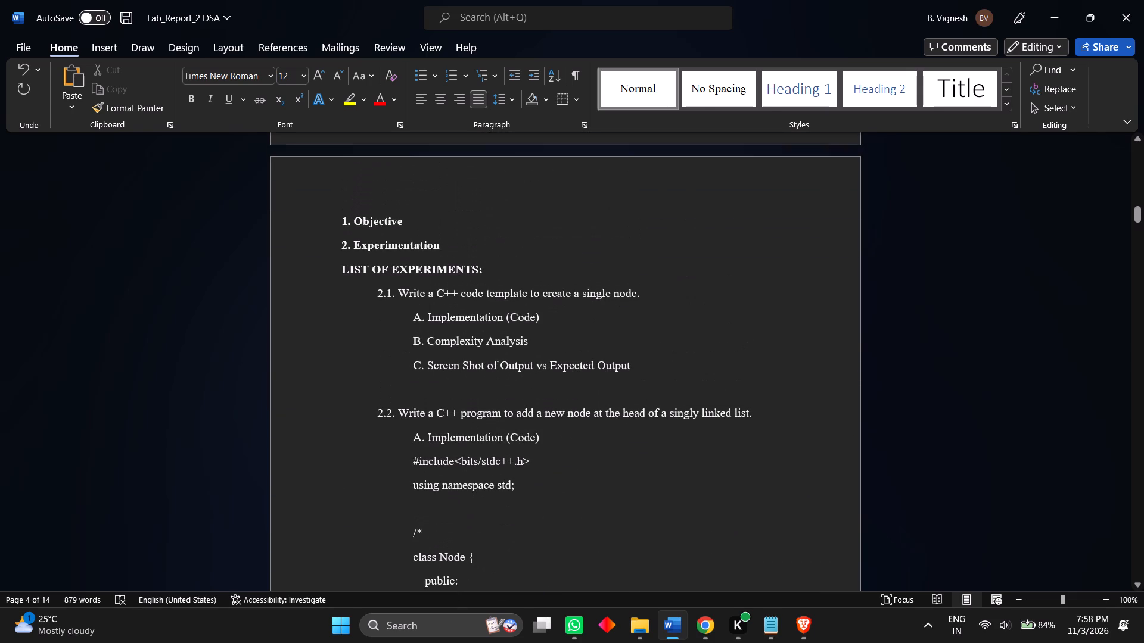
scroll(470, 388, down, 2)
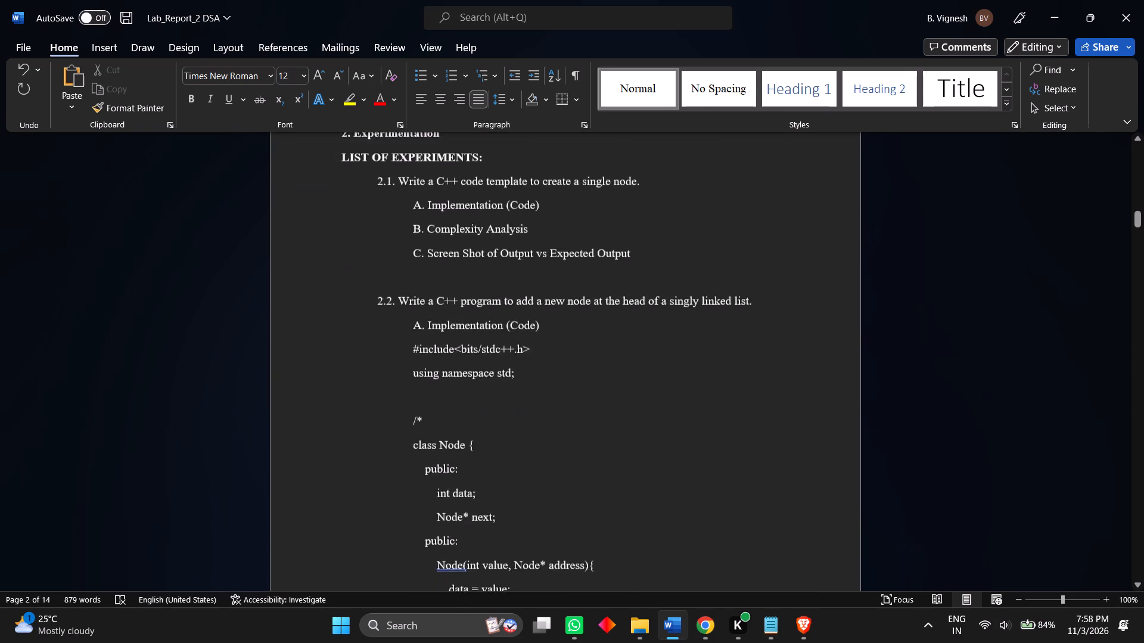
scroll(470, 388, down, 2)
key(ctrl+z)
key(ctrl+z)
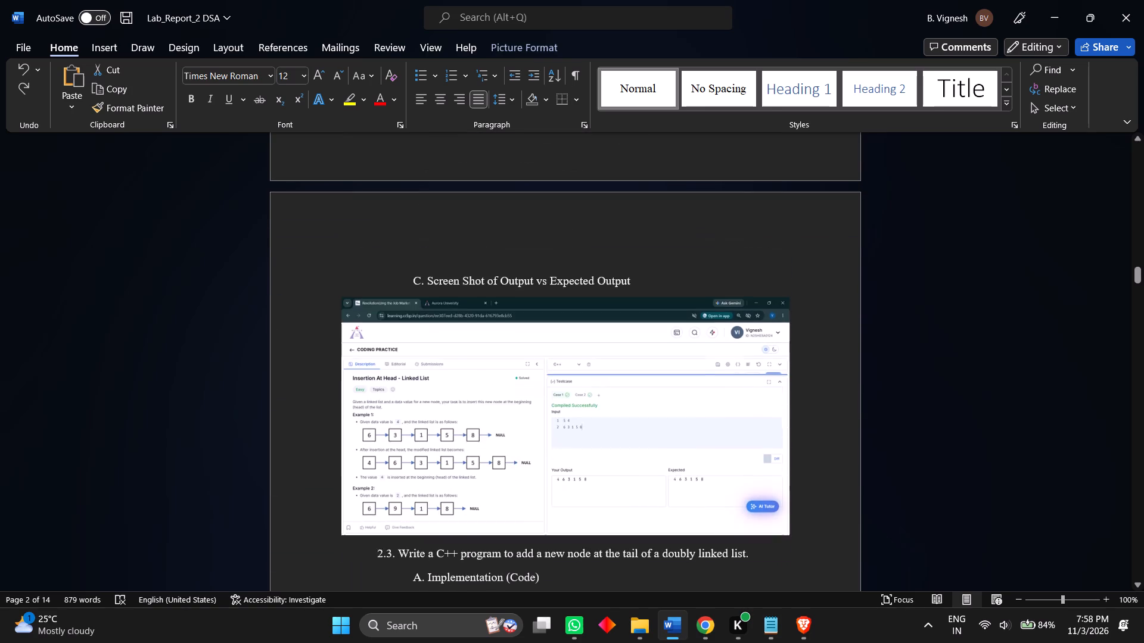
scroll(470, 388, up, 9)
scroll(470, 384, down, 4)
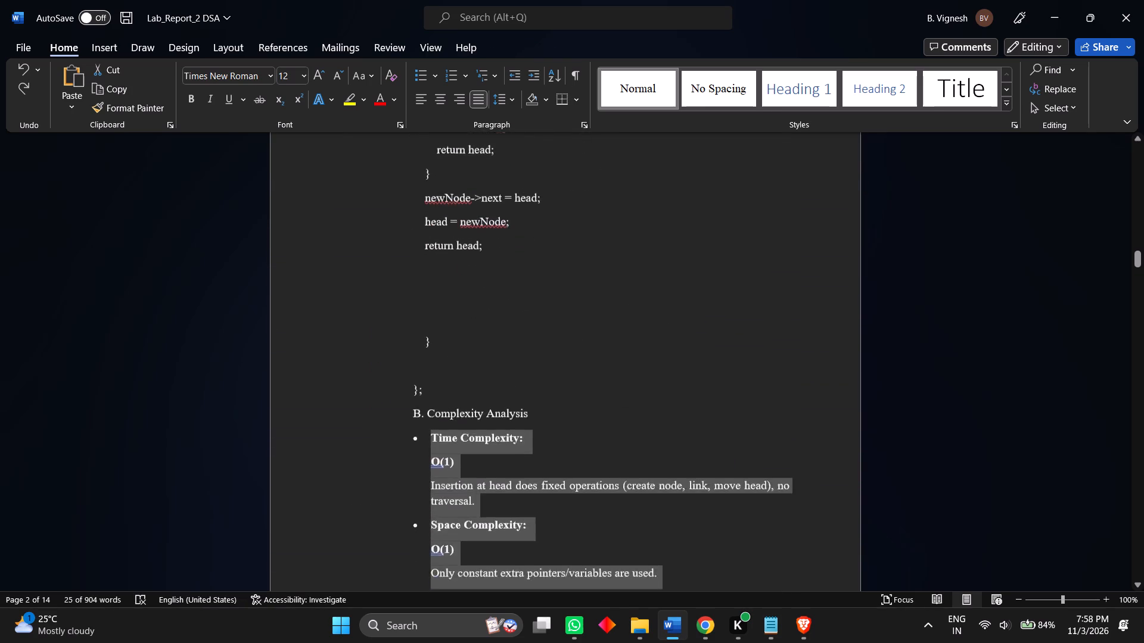
Switch to Chrome and copy the time and space complexity text from the editorial of Insertion At Tail - Doubly Linked List.
scroll(450, 348, down, 12)
click(455, 341)
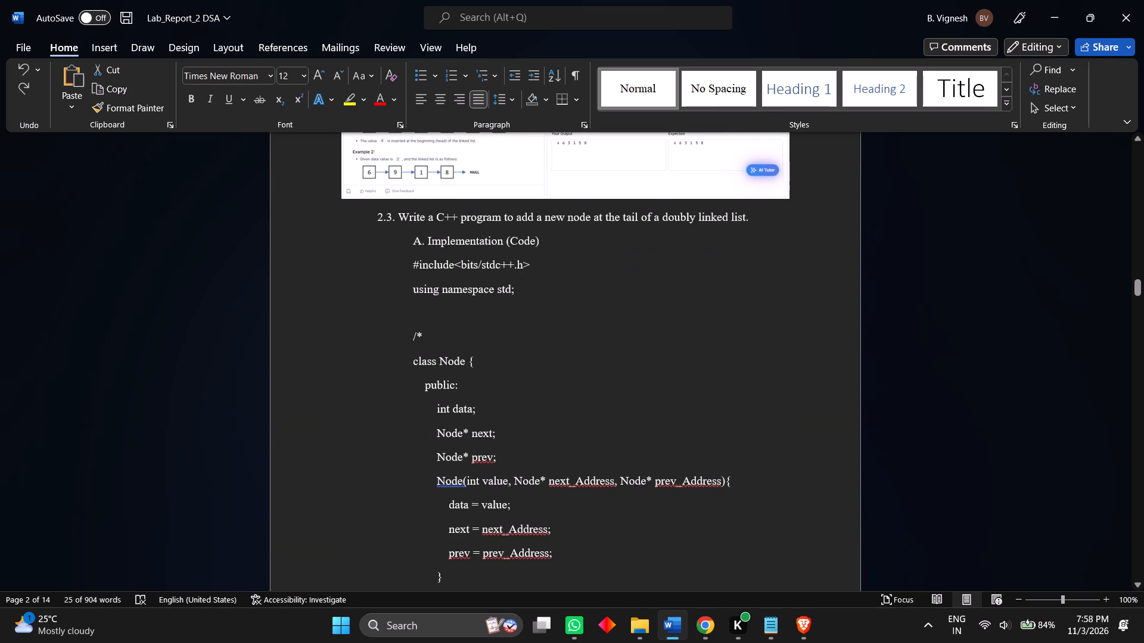
scroll(508, 341, down, 19)
scroll(499, 343, down, 2)
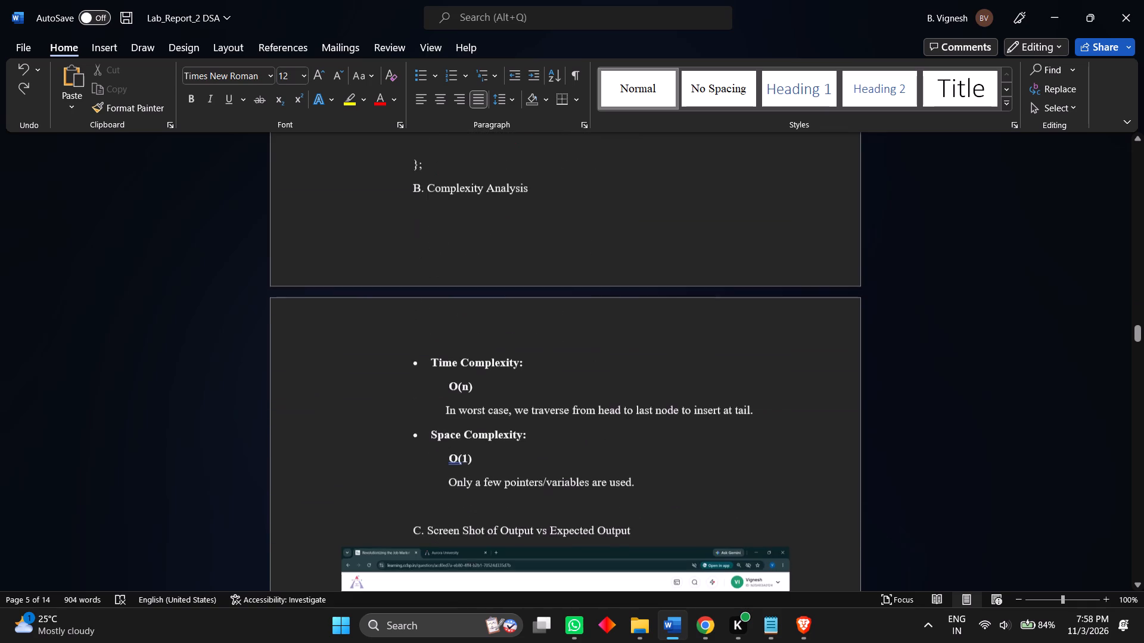
scroll(499, 343, down, 2)
click(707, 626)
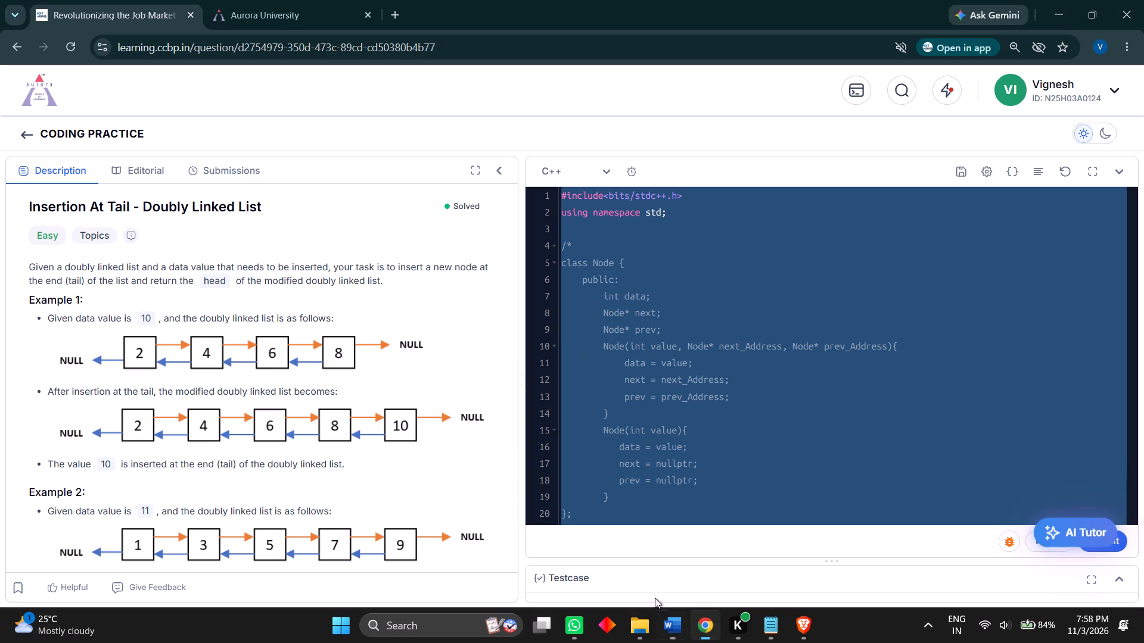
click(135, 171)
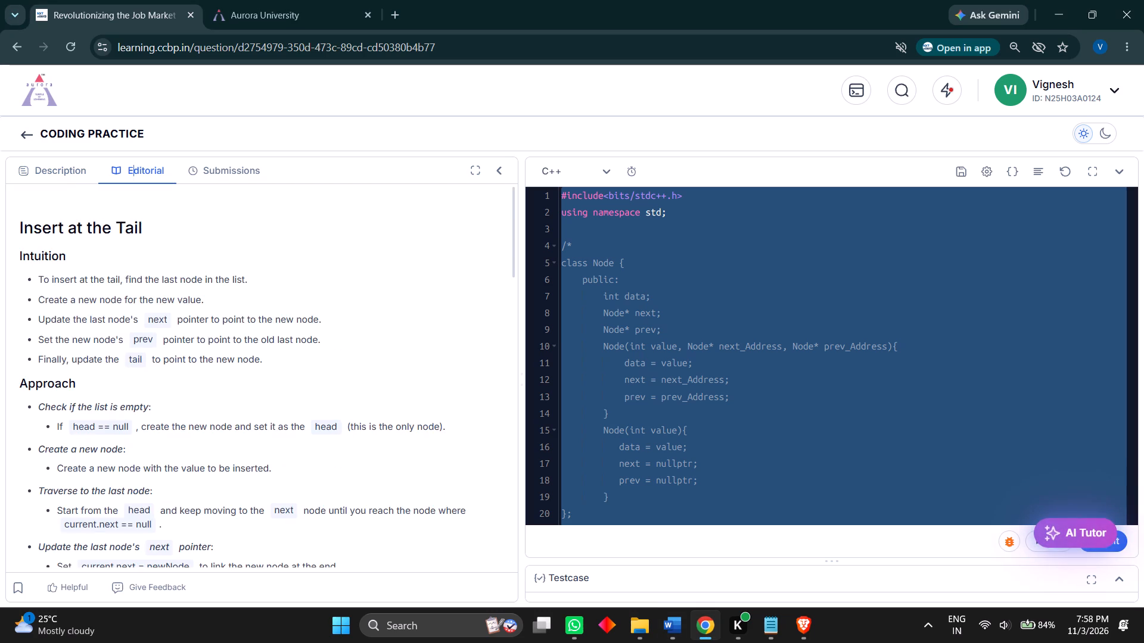
scroll(182, 284, down, 16)
drag(99, 541, 57, 494)
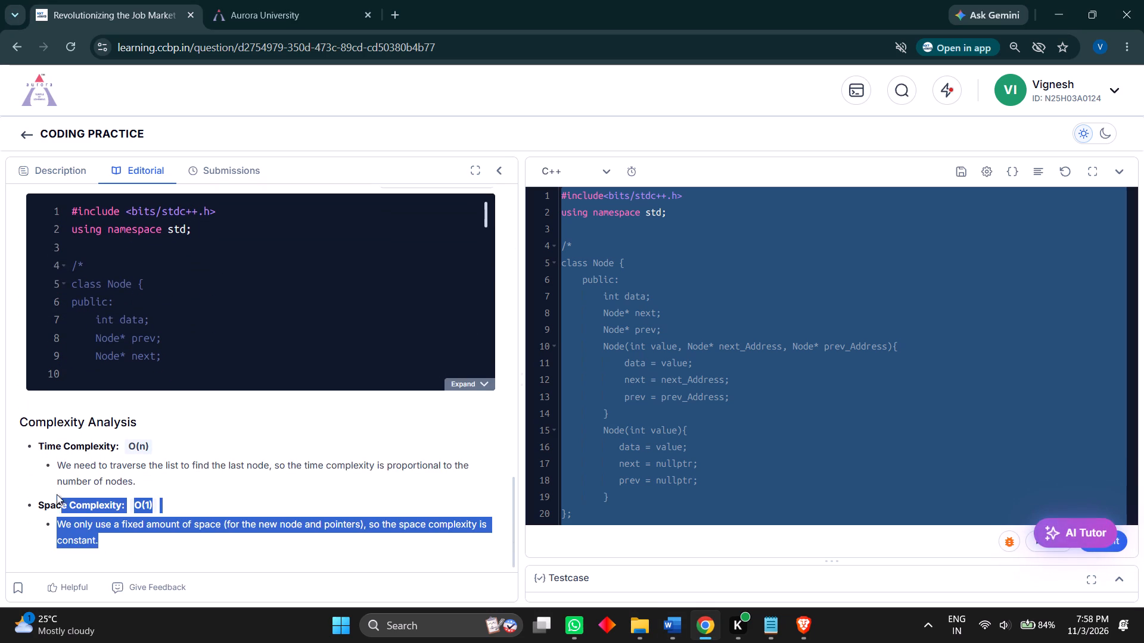
drag(57, 494, 36, 445)
key(ctrl+c)
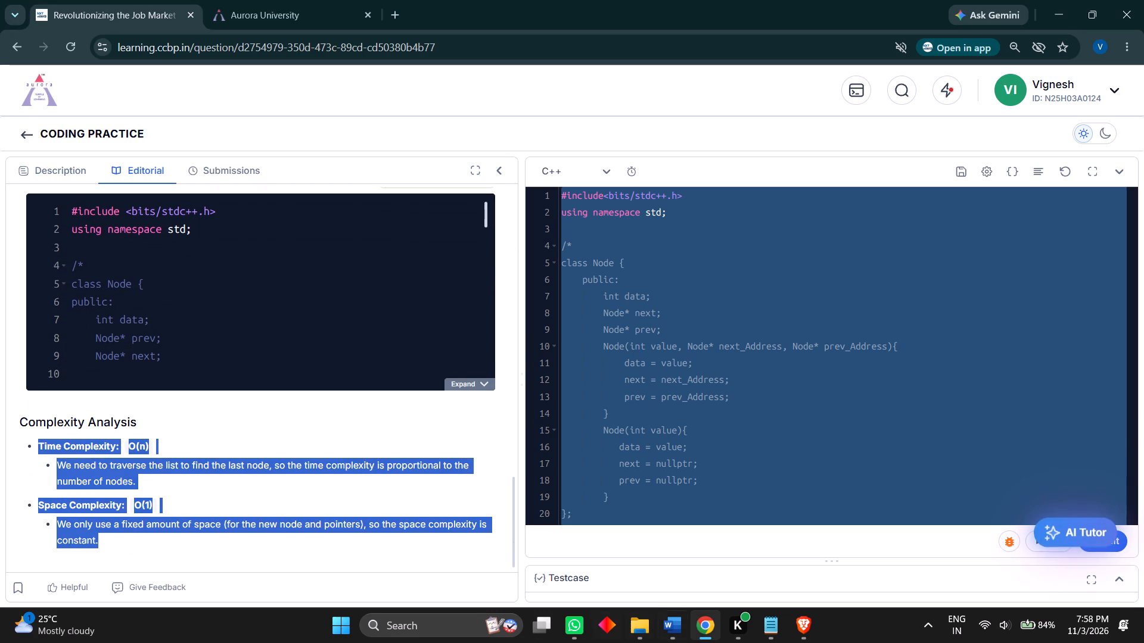
Back in Word, replace question 2.3's time and space complexity text with the copied editorial analysis.
click(672, 617)
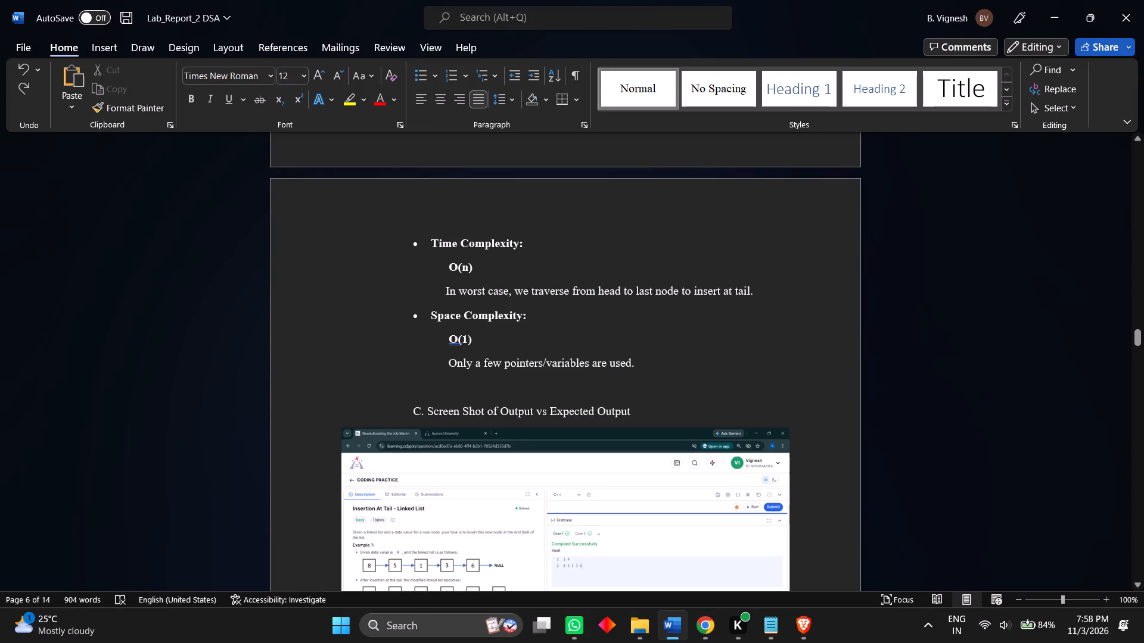
drag(643, 369, 436, 244)
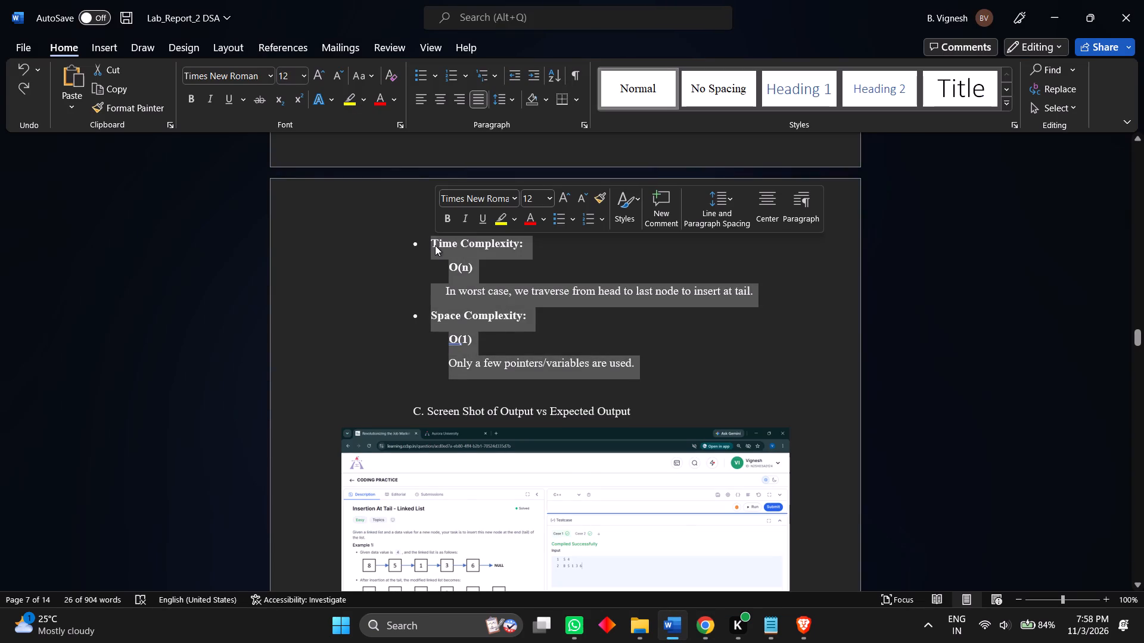
key(BackSpace)
key(ctrl+v)
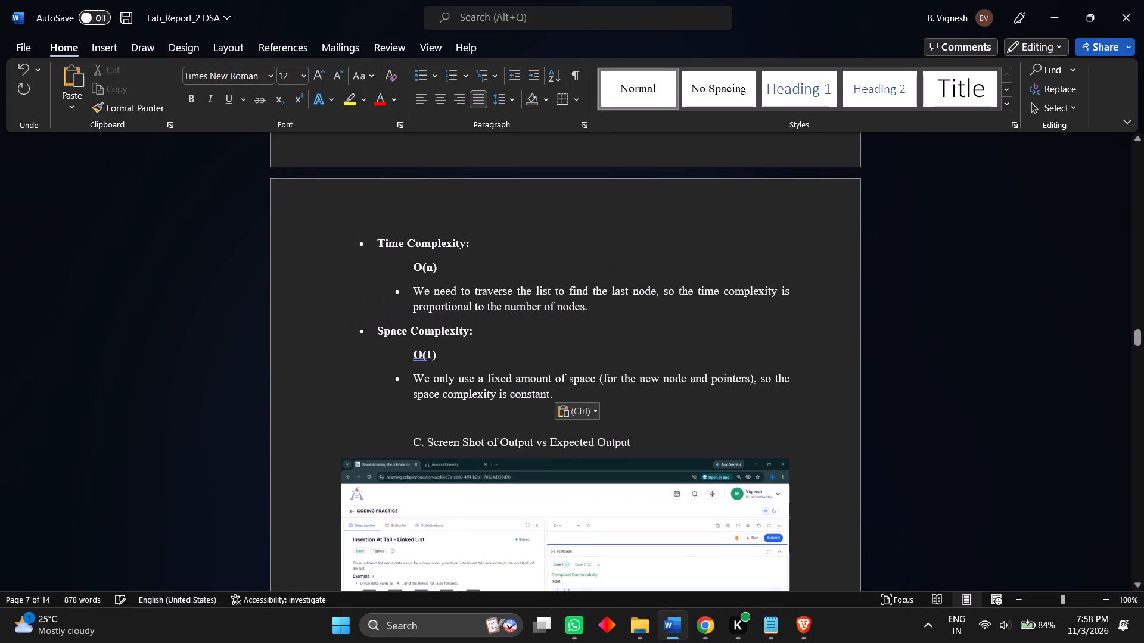
click(572, 411)
click(570, 406)
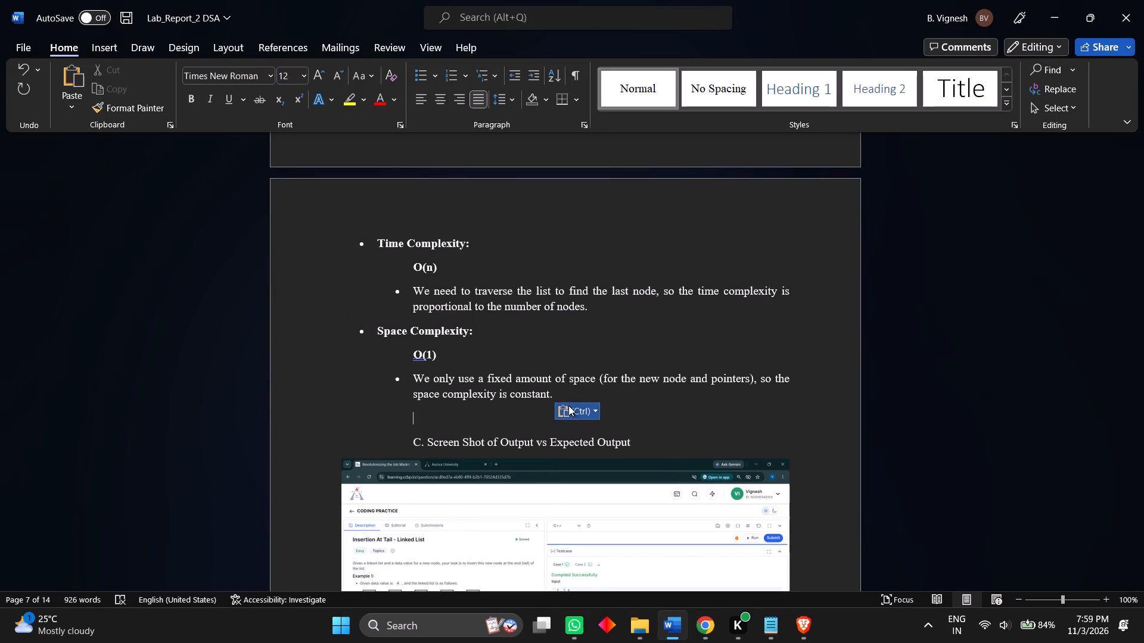
Indent the pasted complexity bullets of question 2.3 by two levels.
drag(376, 236, 556, 395)
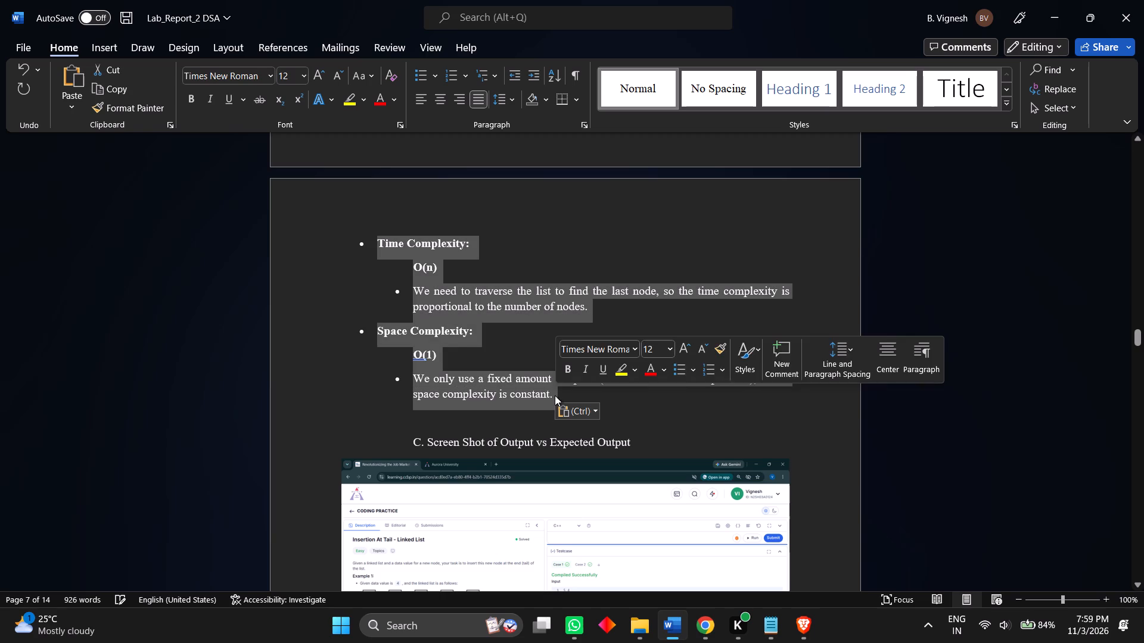
key(Tab)
key(Tab)
scroll(471, 342, up, 3)
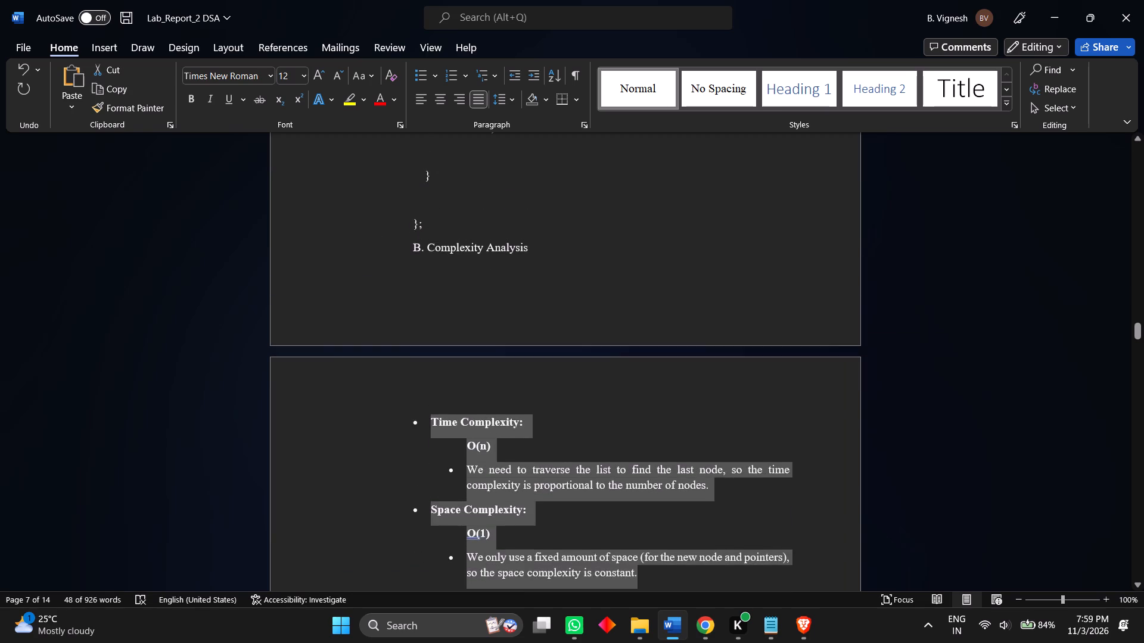
Delete the Insertion At Tail - Linked List screenshot from section C of question 2.3.
scroll(471, 324, down, 4)
click(491, 480)
scroll(486, 452, down, 2)
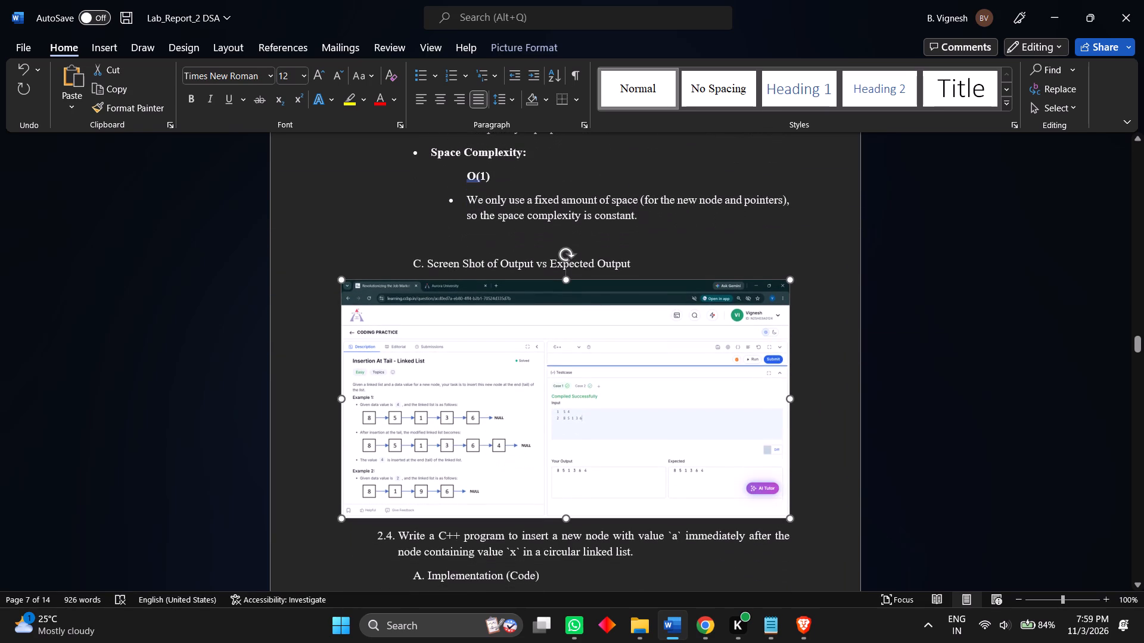
key(Delete)
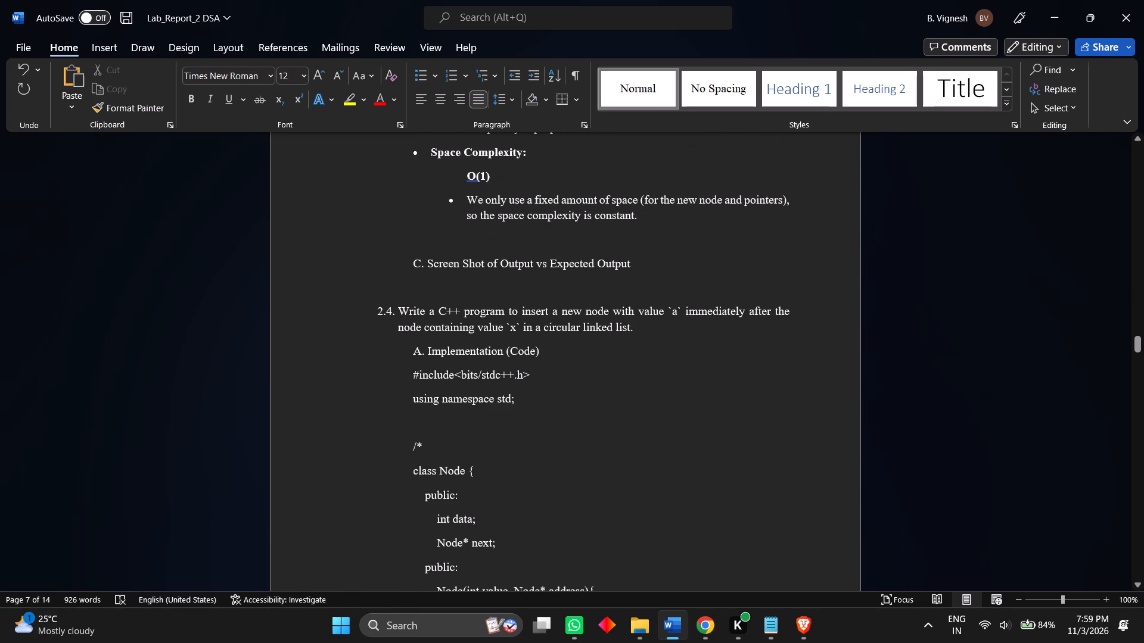
In Chrome, run the Insertion At Tail - Doubly Linked List solution and enlarge the testcase area to show actual and expected output beside the problem description.
click(701, 630)
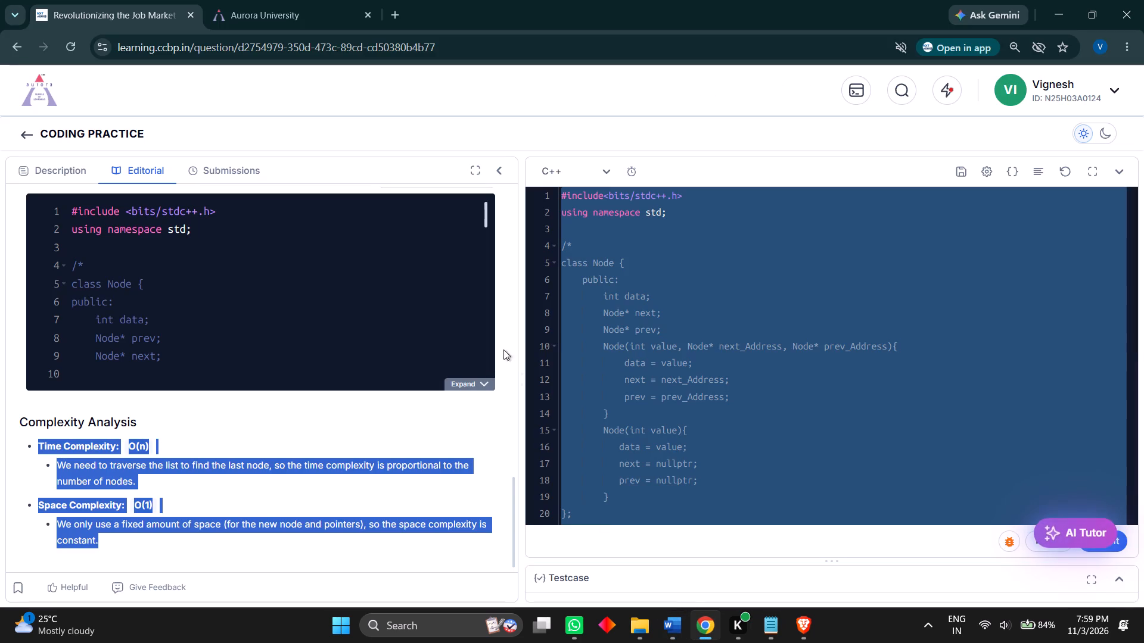
scroll(299, 305, up, 3)
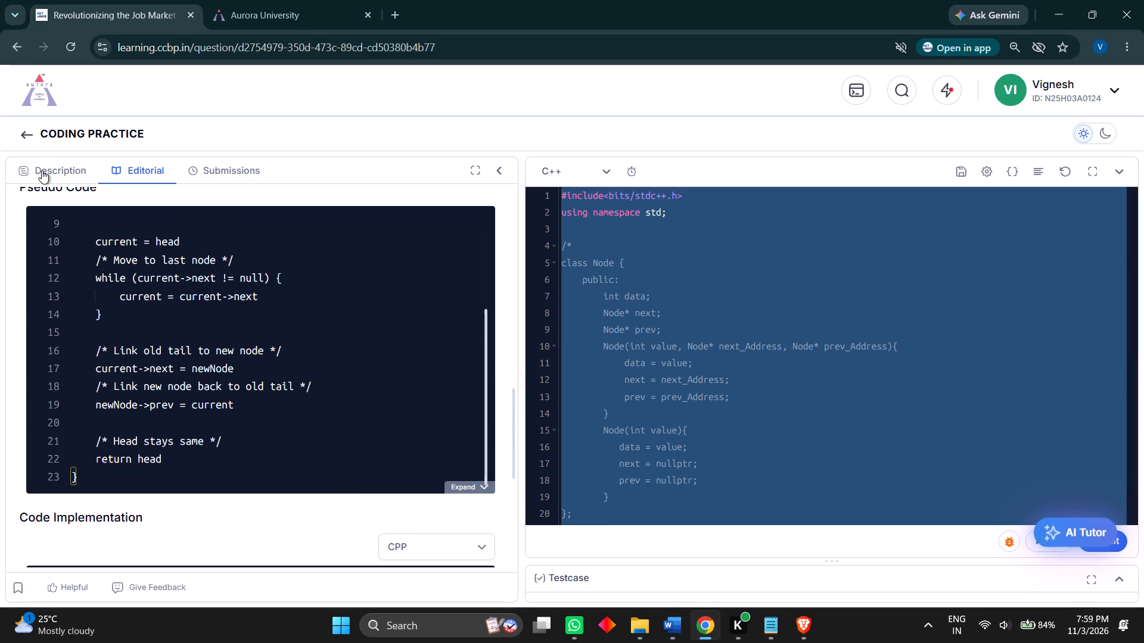
click(42, 170)
scroll(905, 438, down, 2)
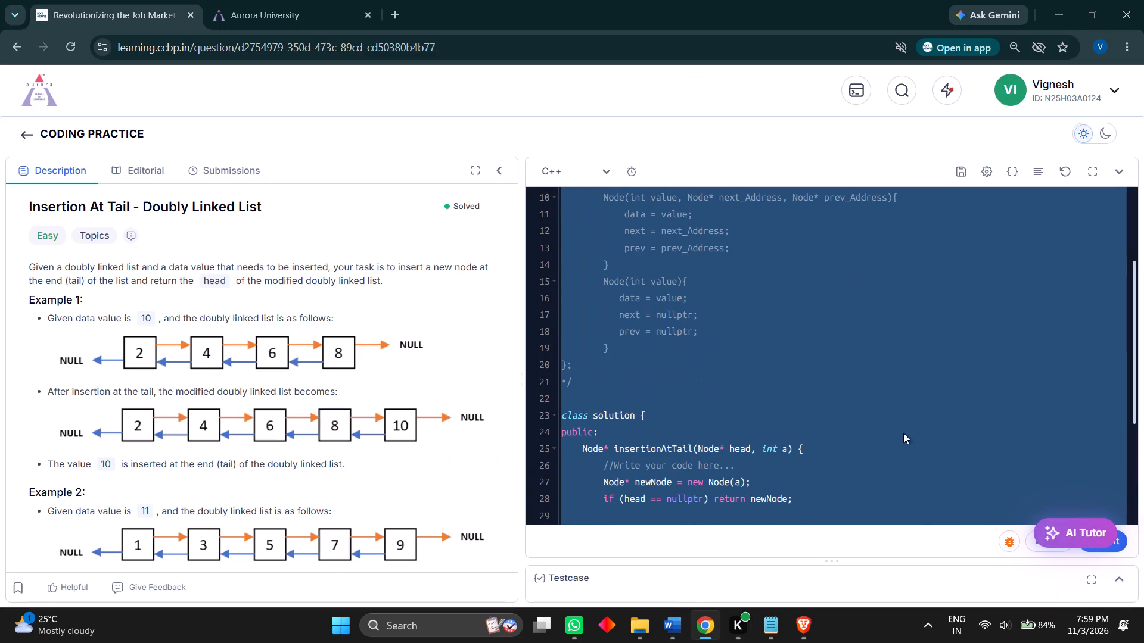
drag(832, 561, 801, 373)
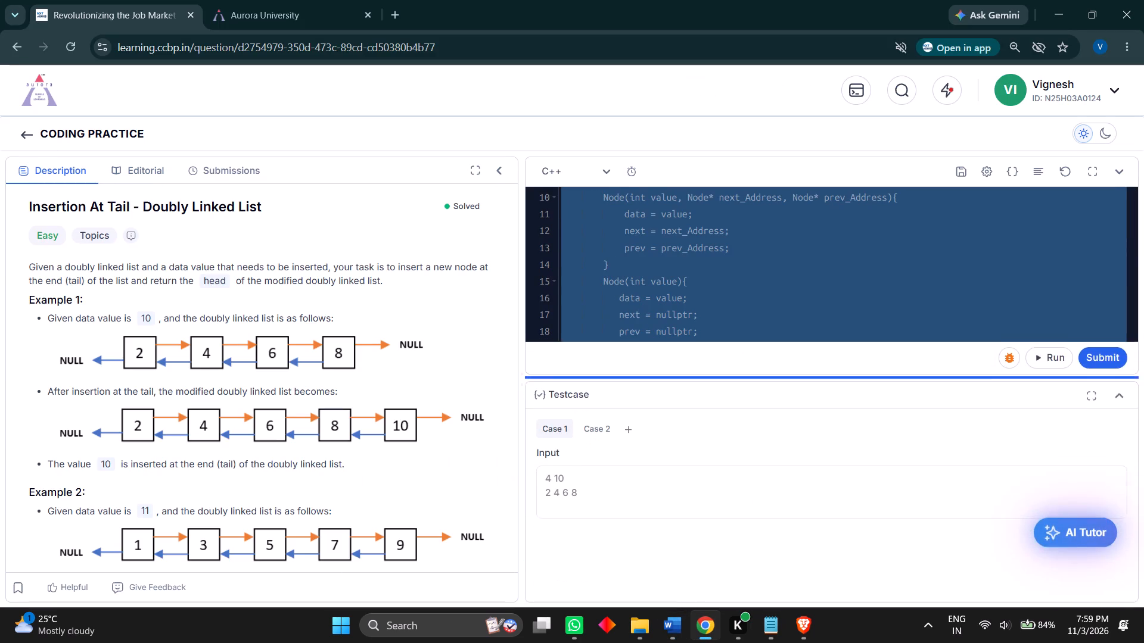
drag(801, 373, 802, 365)
click(1051, 352)
drag(826, 425, 792, 219)
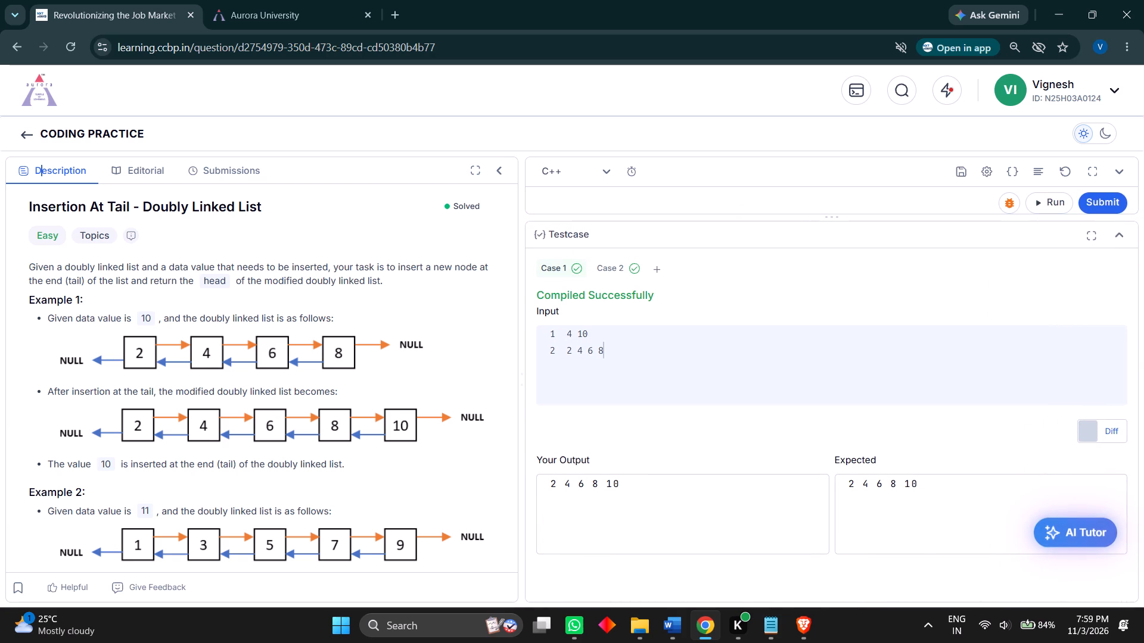
Capture the doubly linked list test result screen and paste it under section C of question 2.3 in Word.
key(Print)
click(1143, 374)
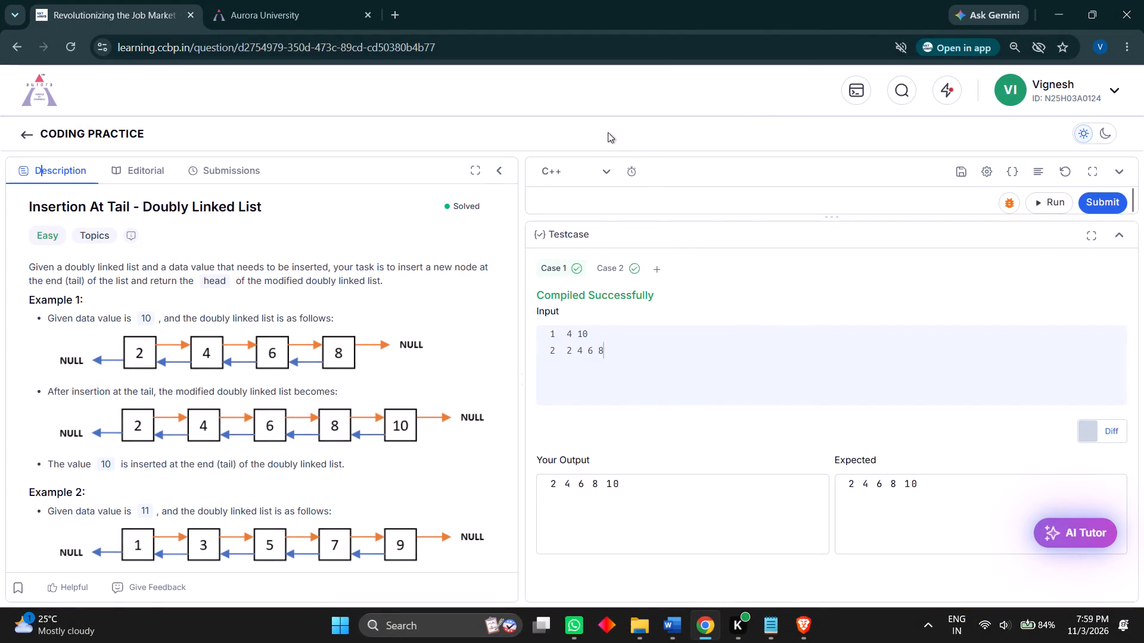
click(678, 627)
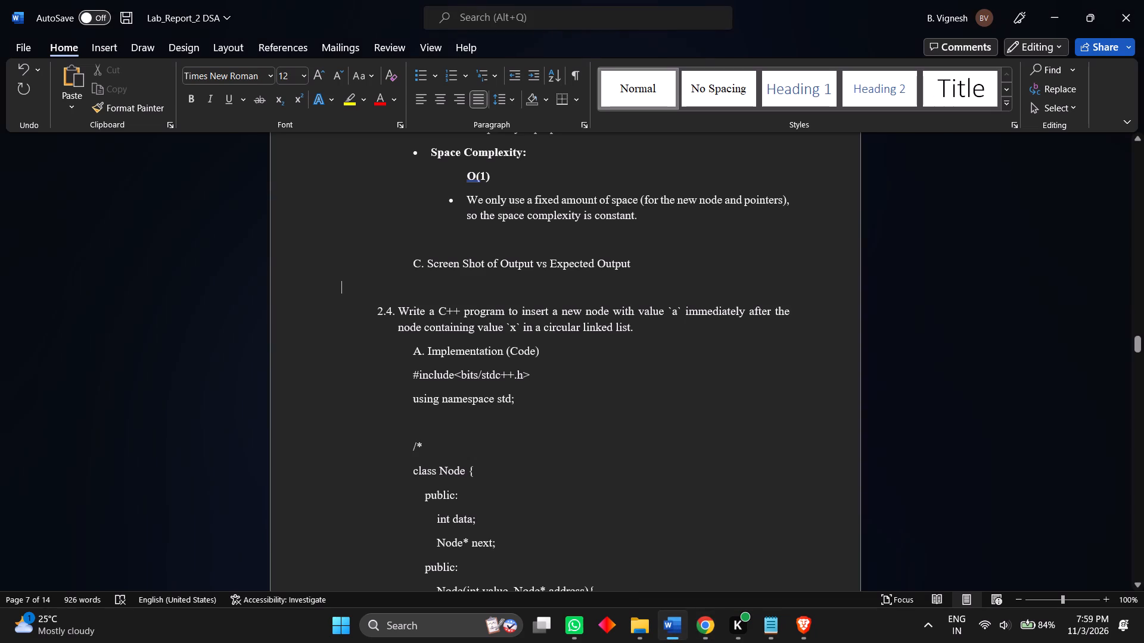
key(ctrl+v)
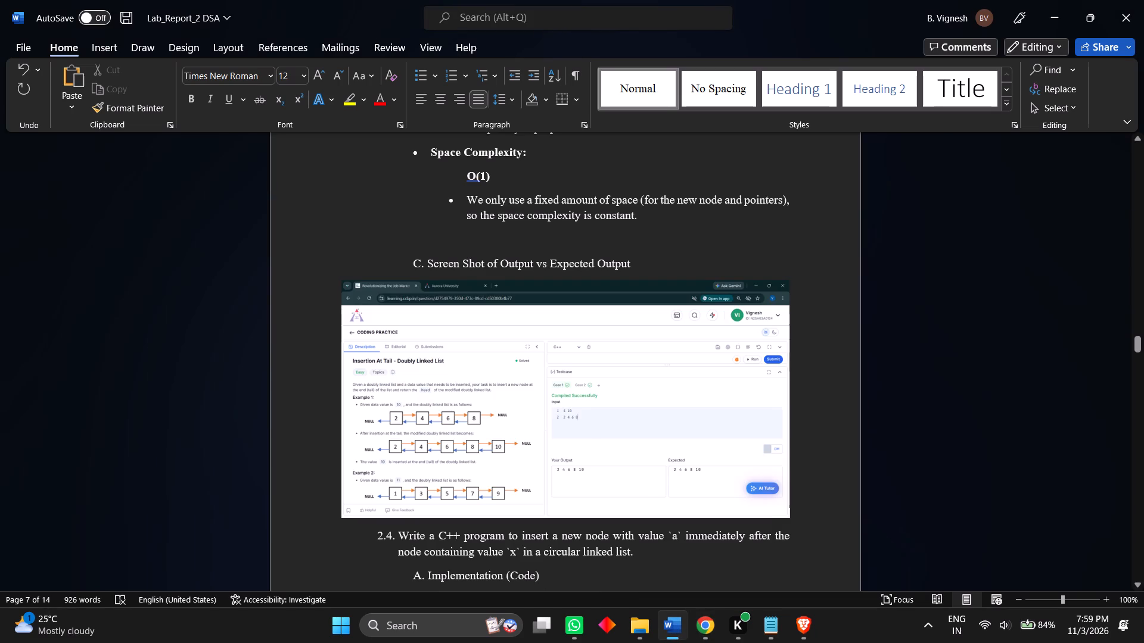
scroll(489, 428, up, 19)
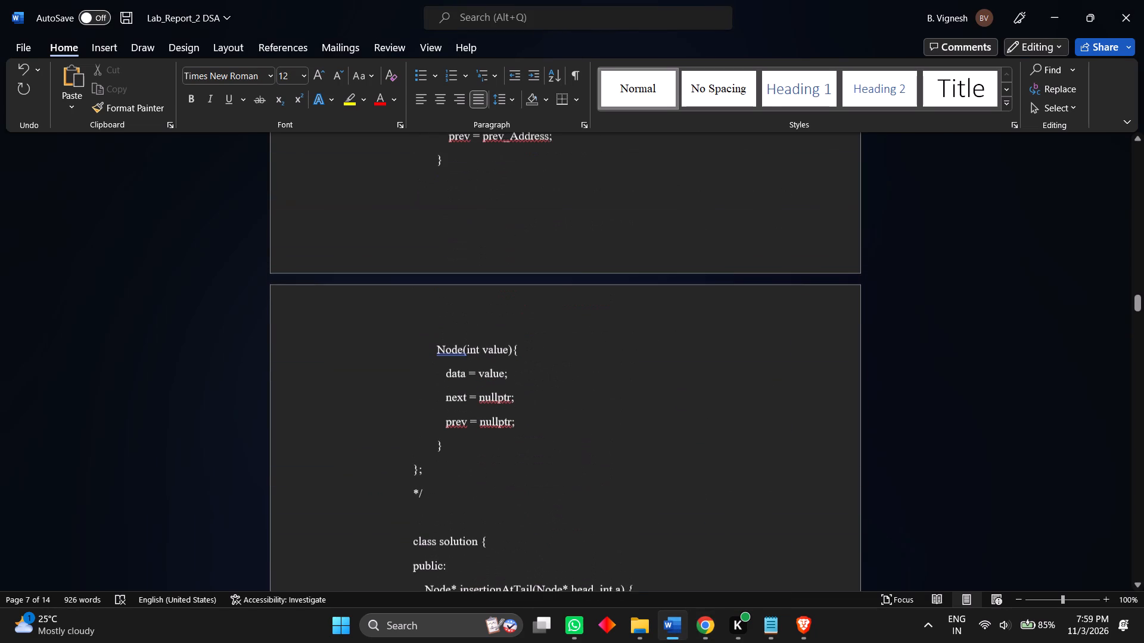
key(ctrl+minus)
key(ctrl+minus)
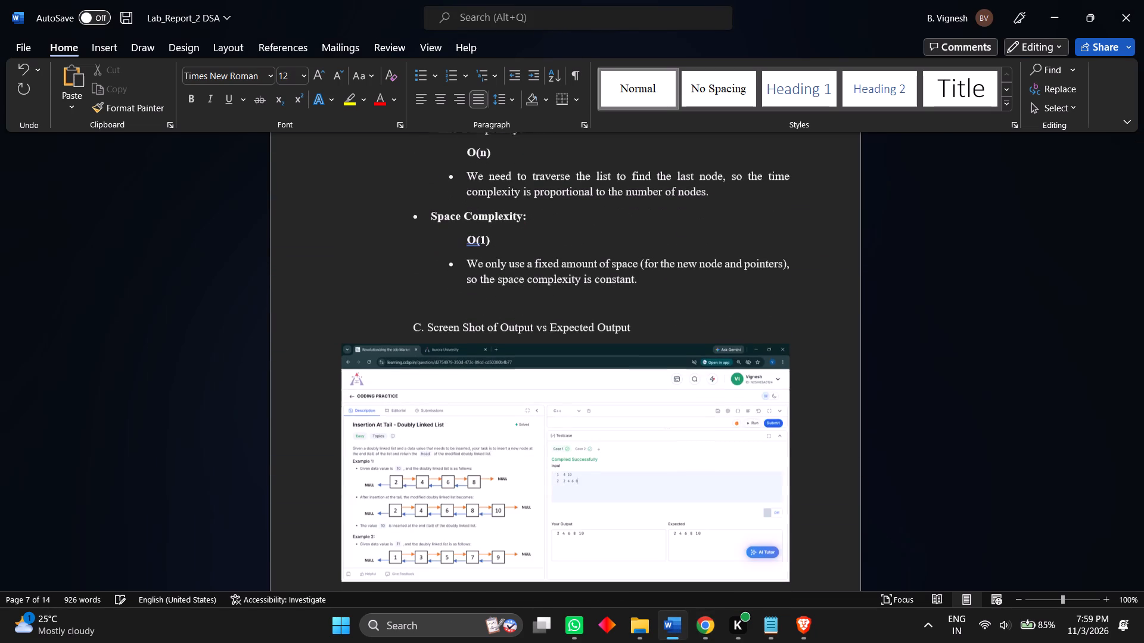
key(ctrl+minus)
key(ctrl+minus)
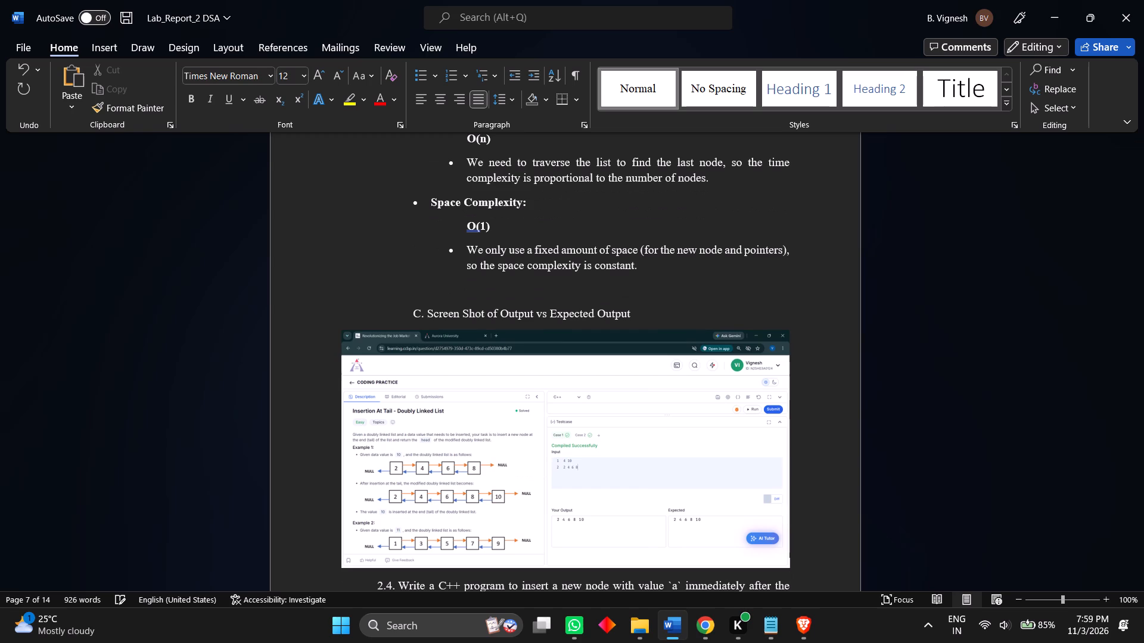
Review the report's pages at reduced zoom, checking the pasted question 2.3 screenshot and the layout of the surrounding questions.
scroll(559, 405, down, 1)
click(559, 405)
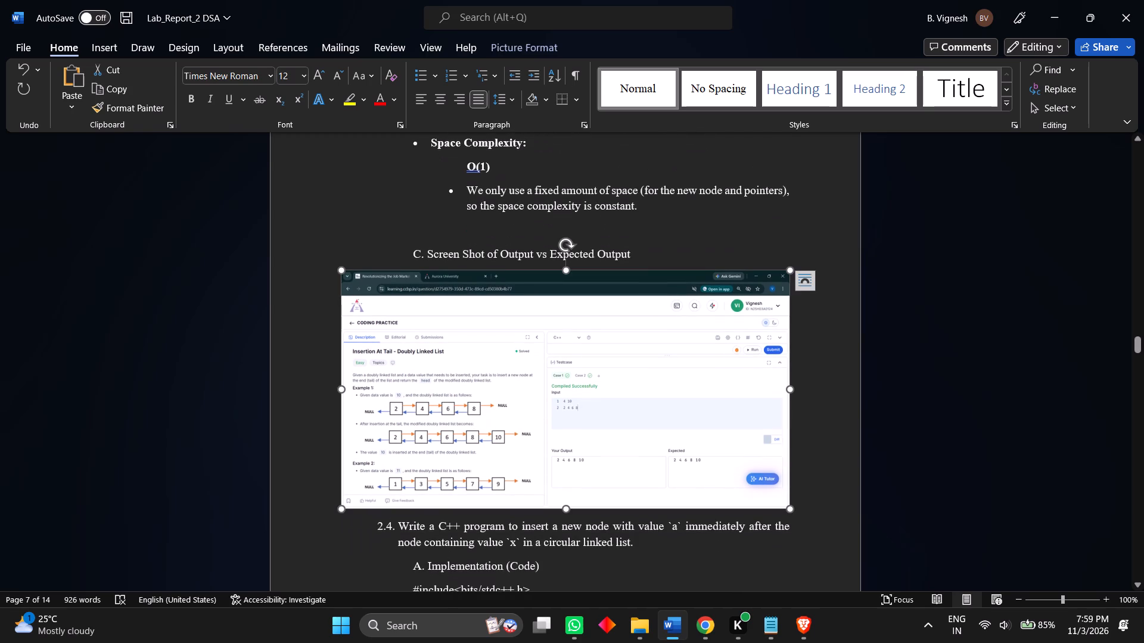
ctrl+scroll(949, 489, down, 4)
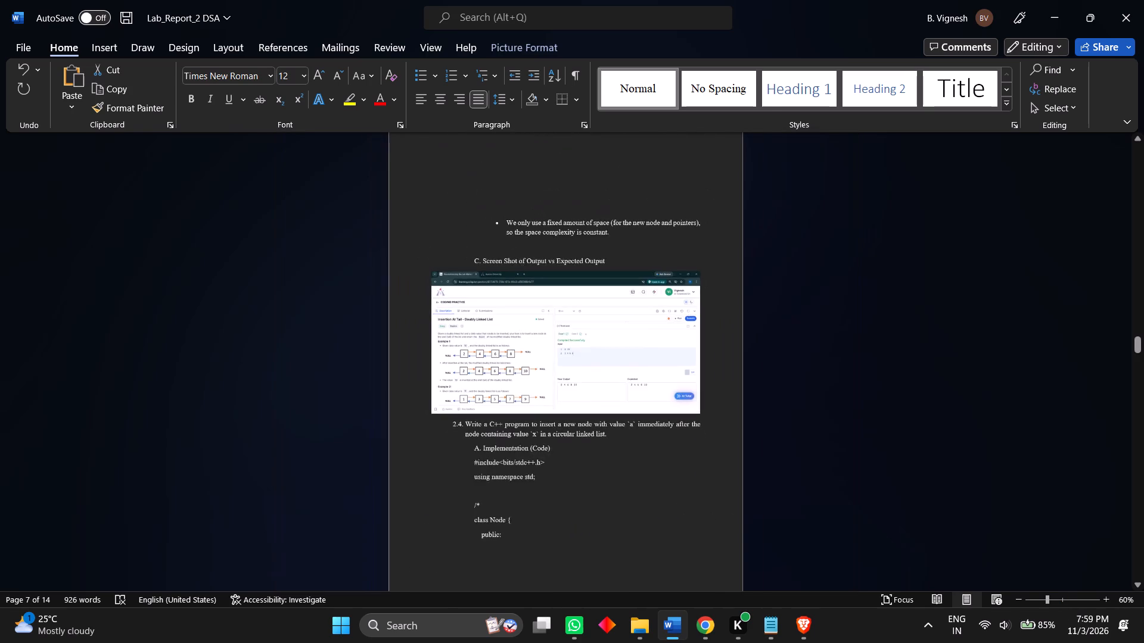
scroll(223, 429, up, 5)
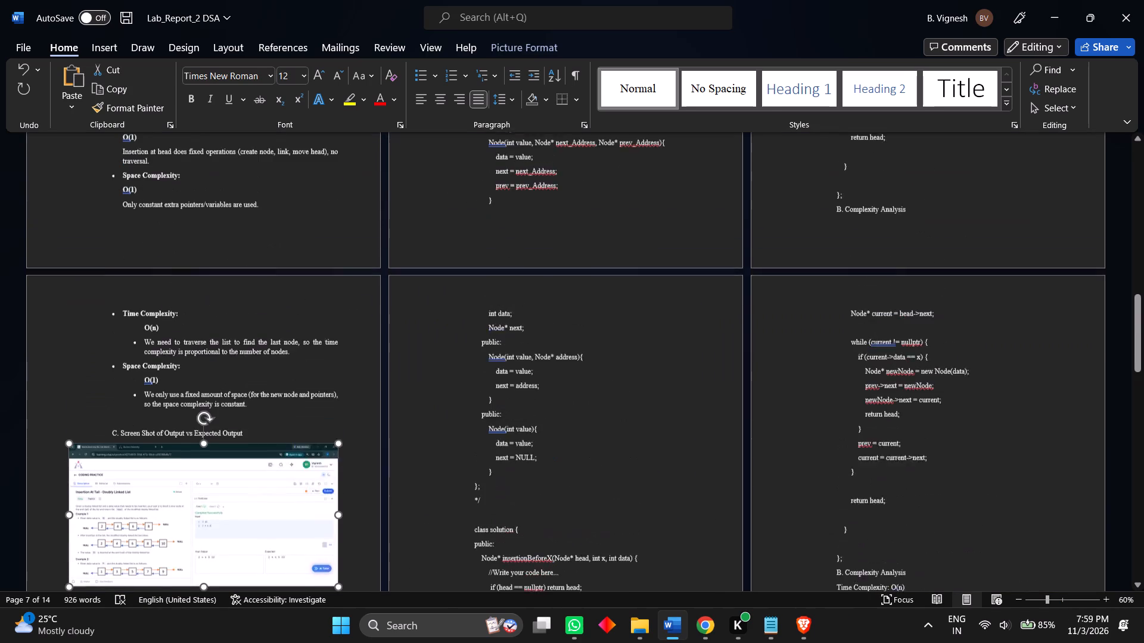
scroll(225, 436, up, 12)
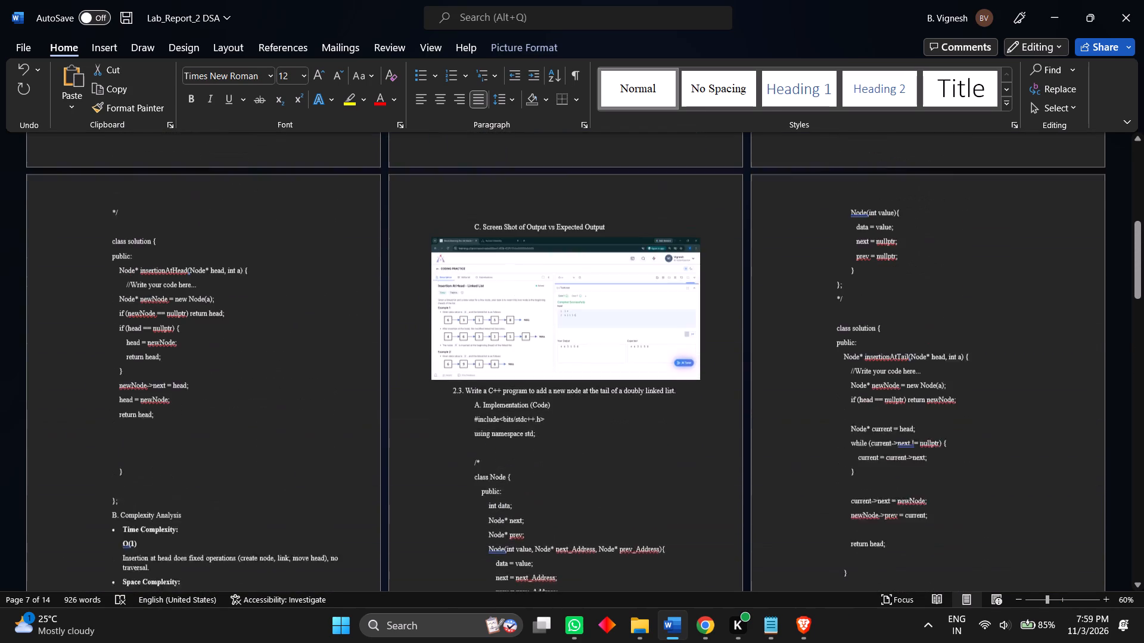
ctrl+scroll(385, 436, down, 3)
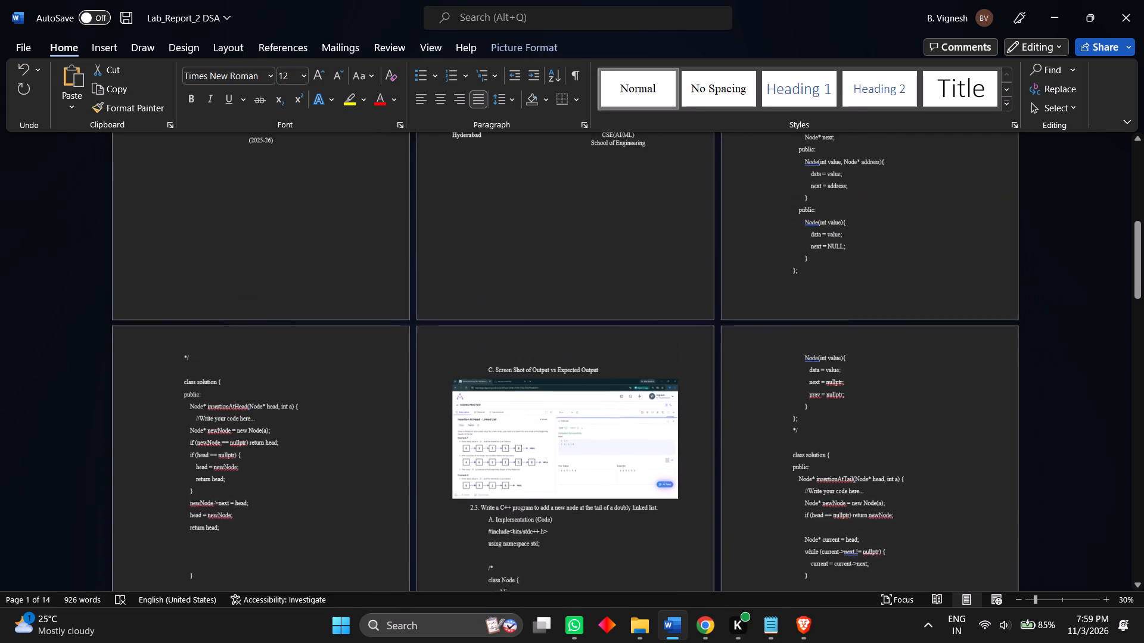
scroll(407, 407, up, 12)
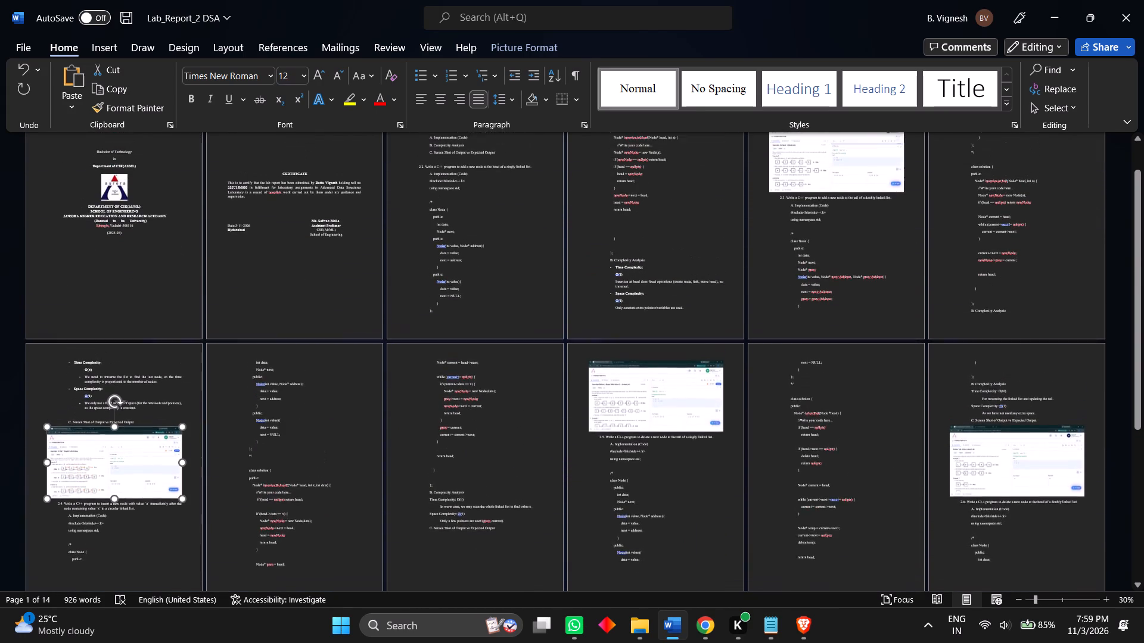
scroll(406, 405, up, 5)
ctrl+scroll(576, 264, up, 1)
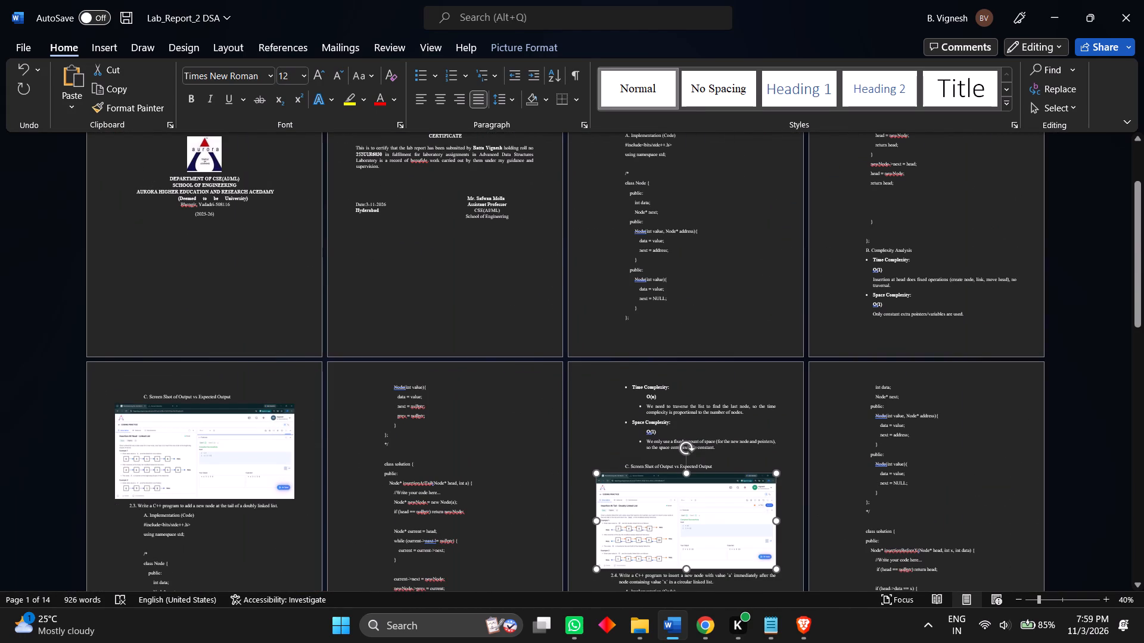
ctrl+scroll(584, 324, up, 1)
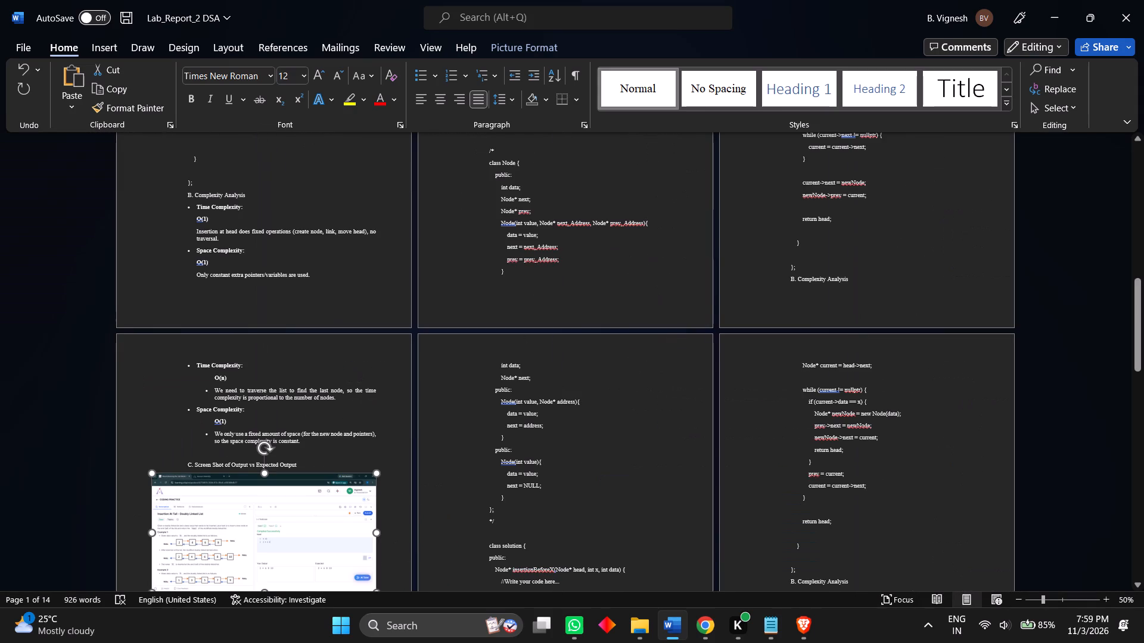
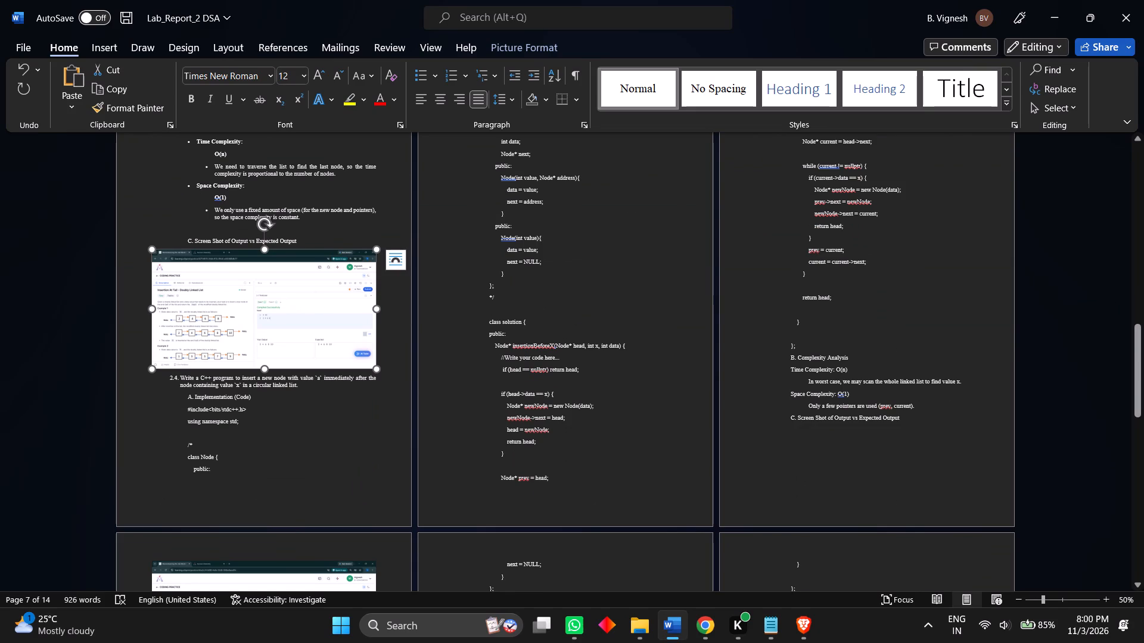
Delete all the C++ code under section A, Implementation (Code), of question 2.4, keeping the section headings.
click(279, 445)
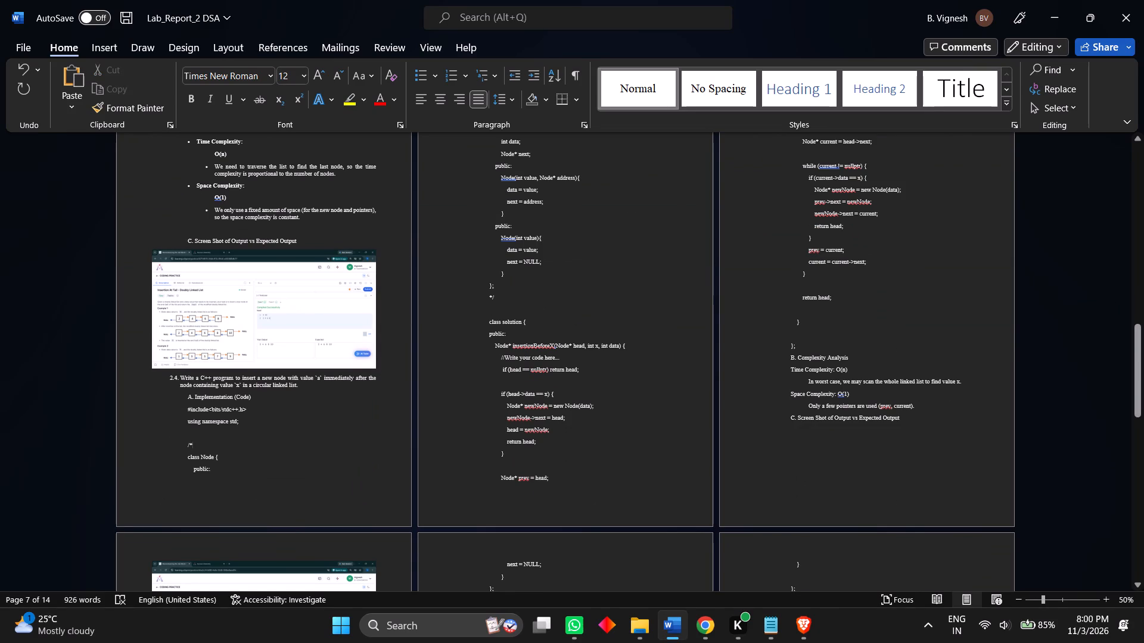
scroll(873, 379, up, 3)
scroll(863, 364, down, 2)
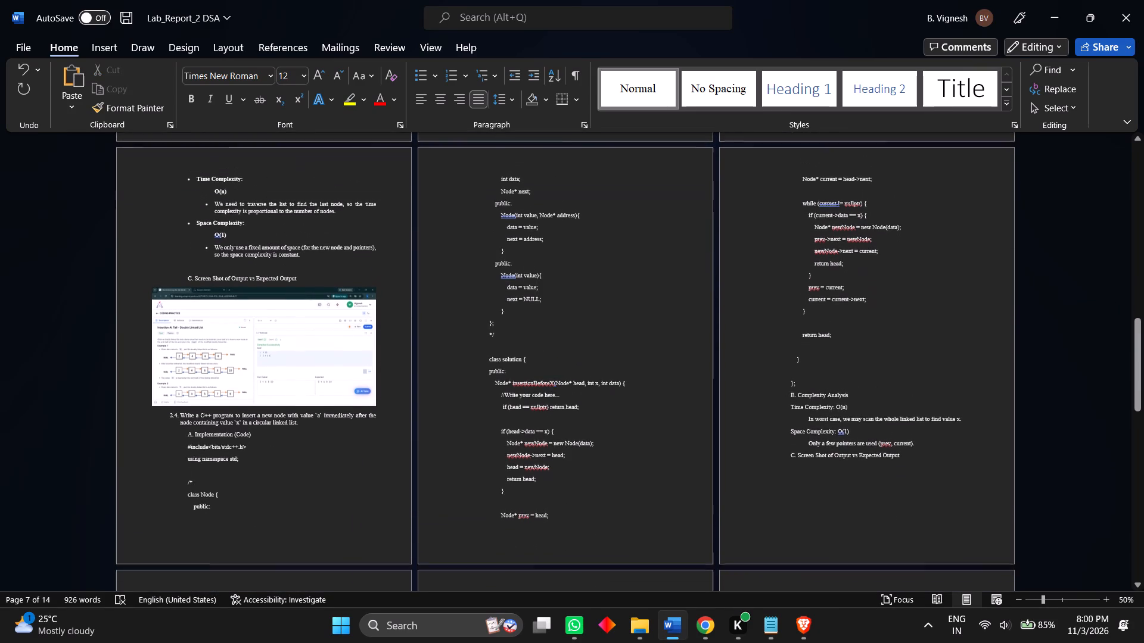
scroll(863, 364, up, 3)
scroll(863, 364, down, 3)
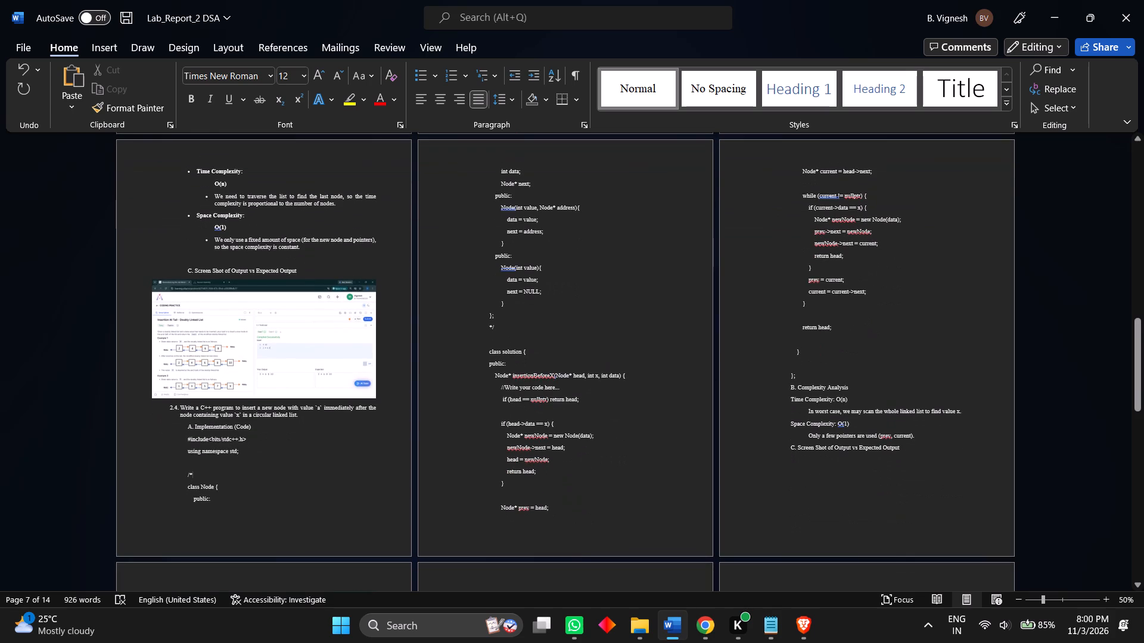
scroll(863, 364, down, 6)
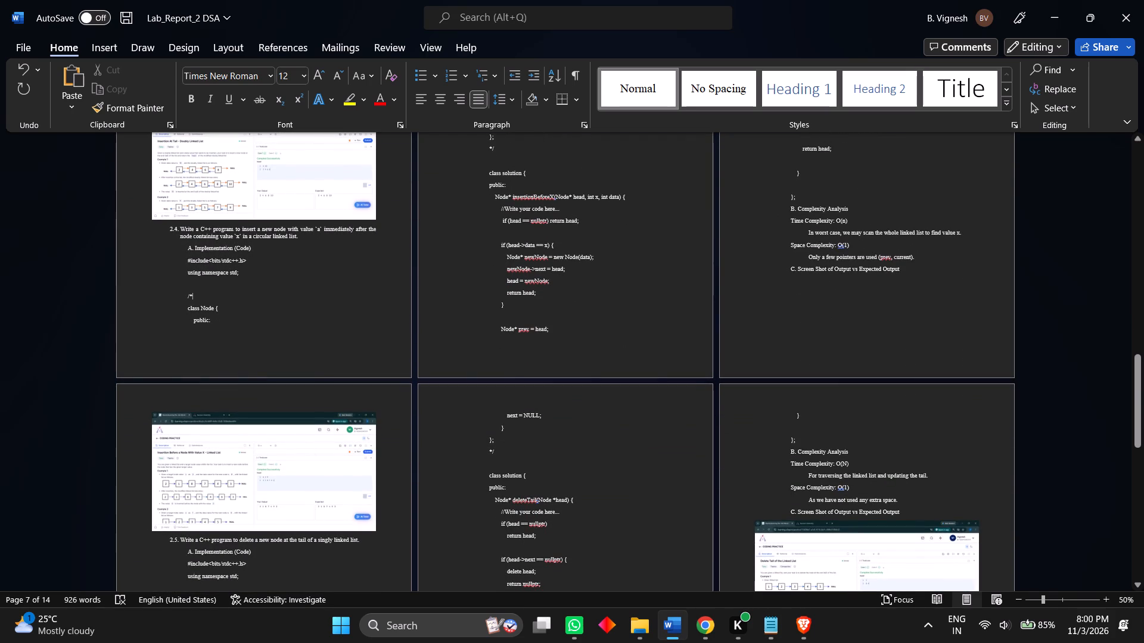
scroll(288, 477, up, 2)
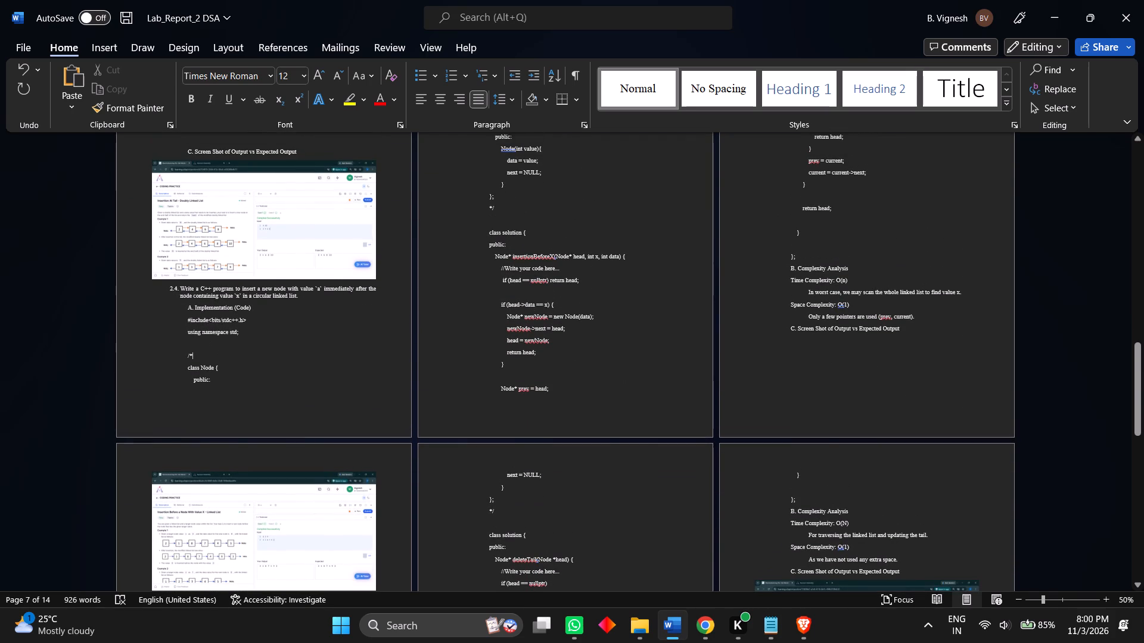
drag(185, 320, 458, 372)
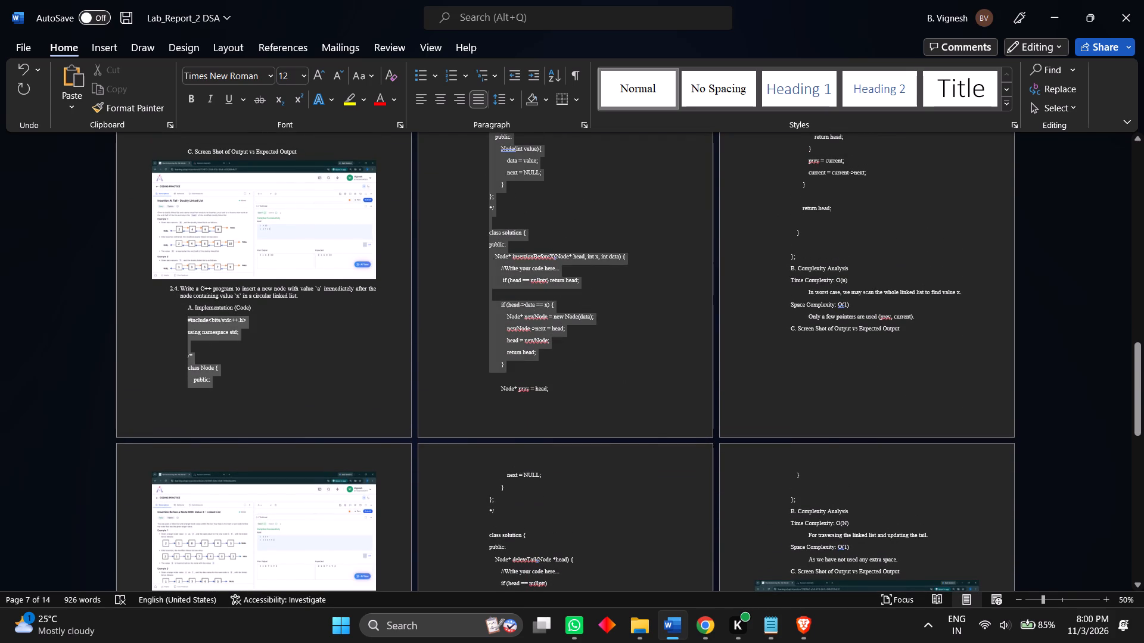
drag(458, 372, 788, 259)
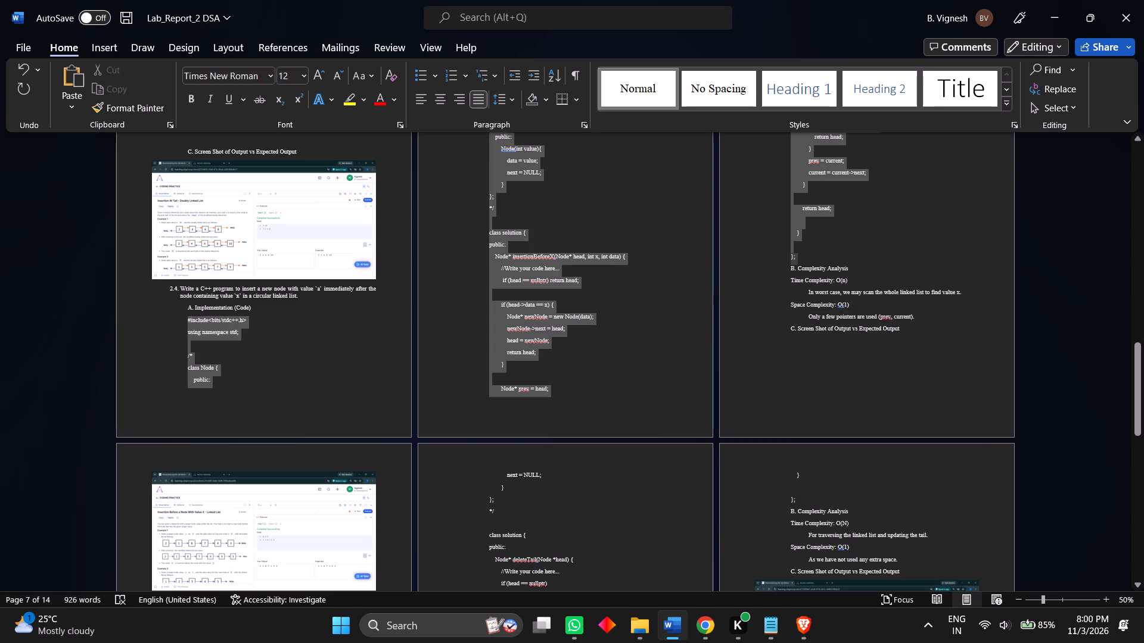
drag(788, 259, 806, 260)
key(BackSpace)
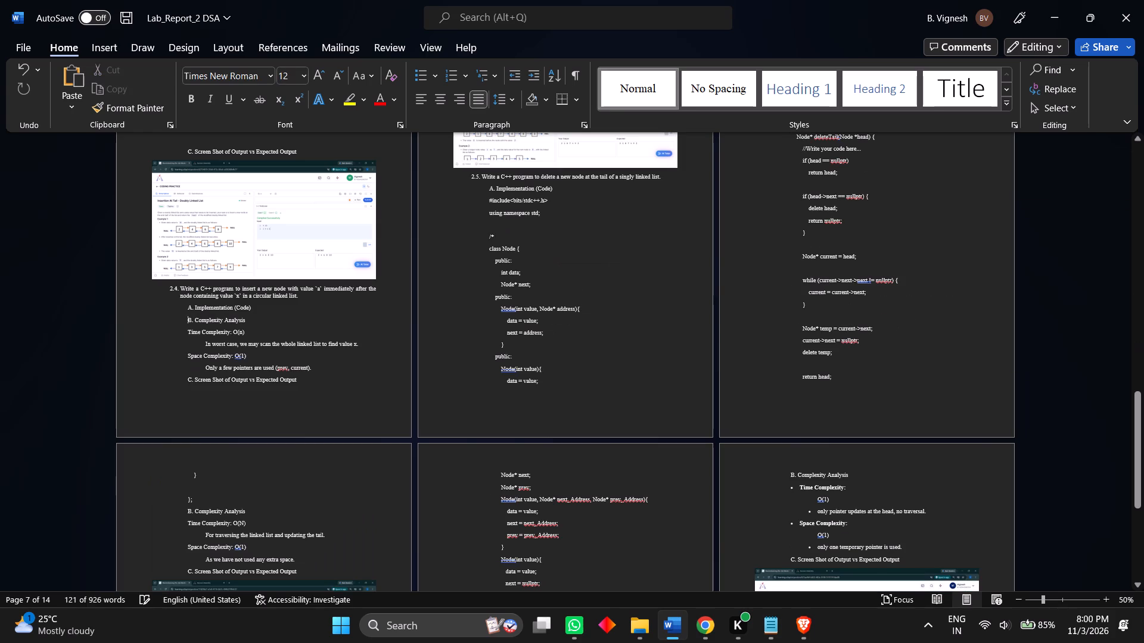
Delete the time and space complexity text under section B, Complexity Analysis, of question 2.4.
scroll(436, 404, up, 1)
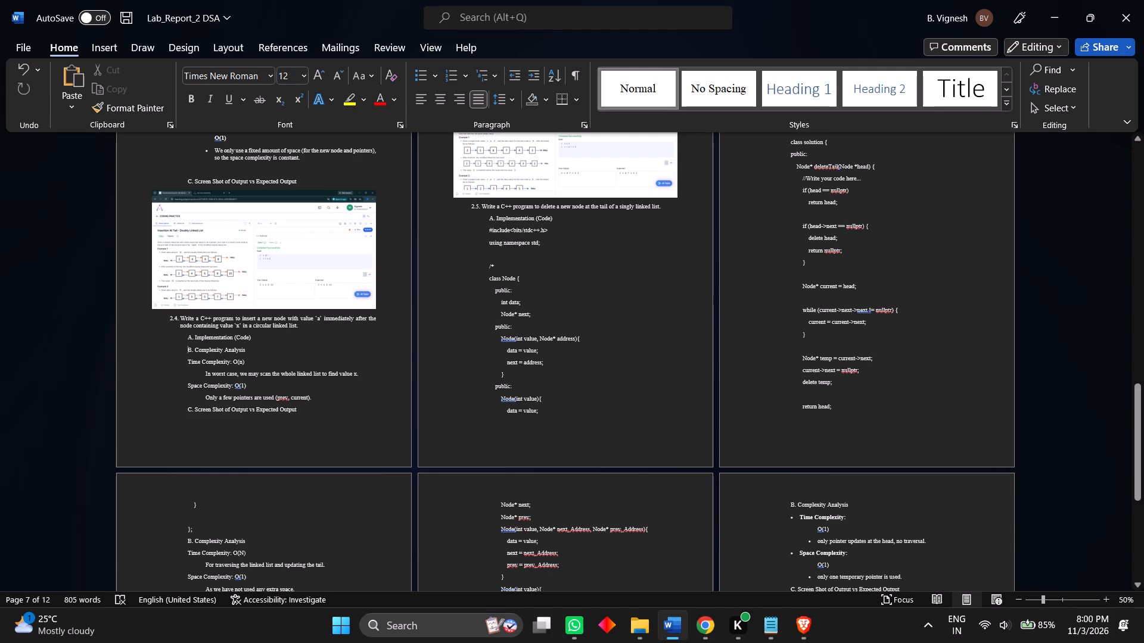
drag(188, 361, 319, 402)
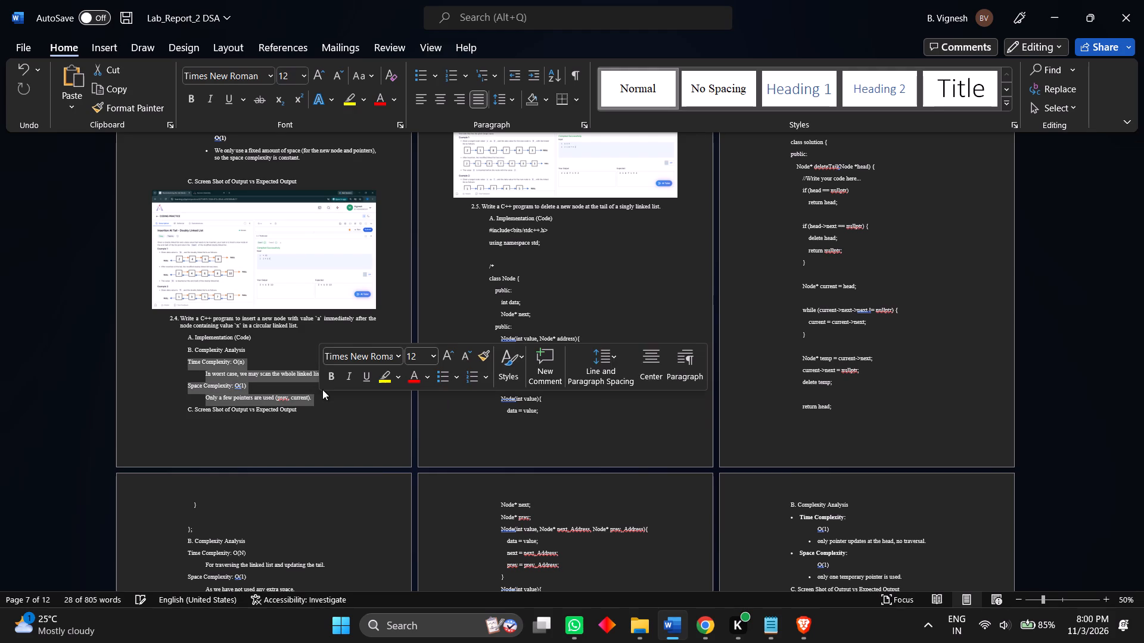
key(BackSpace)
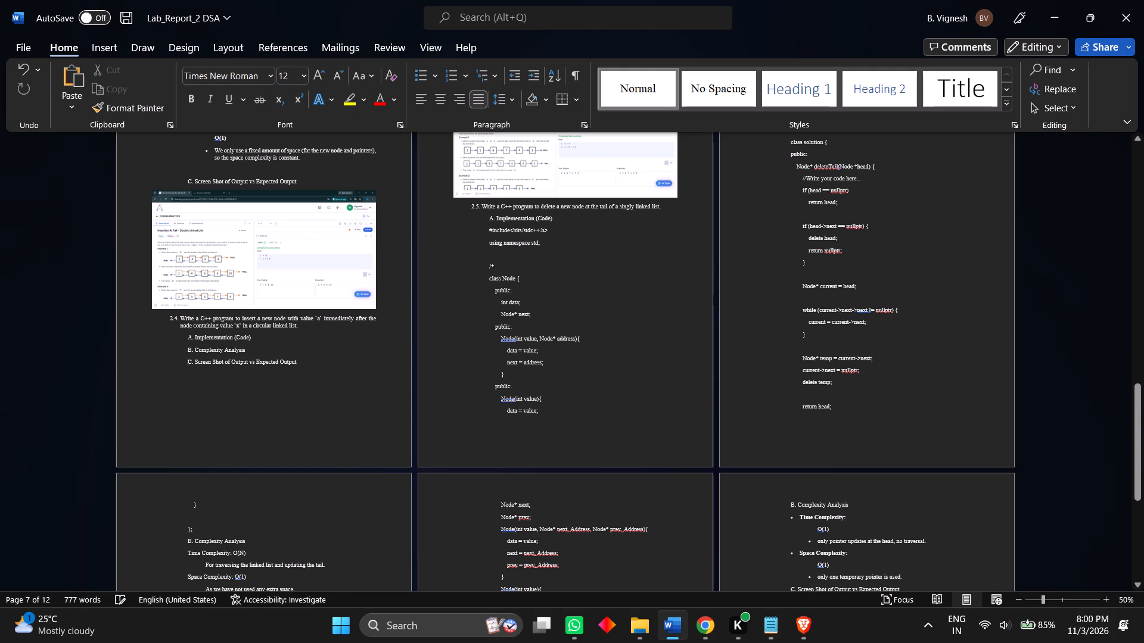
Delete the Insertion Before a Node With Value X - Linked List screenshot from section C of question 2.4.
scroll(324, 390, up, 4)
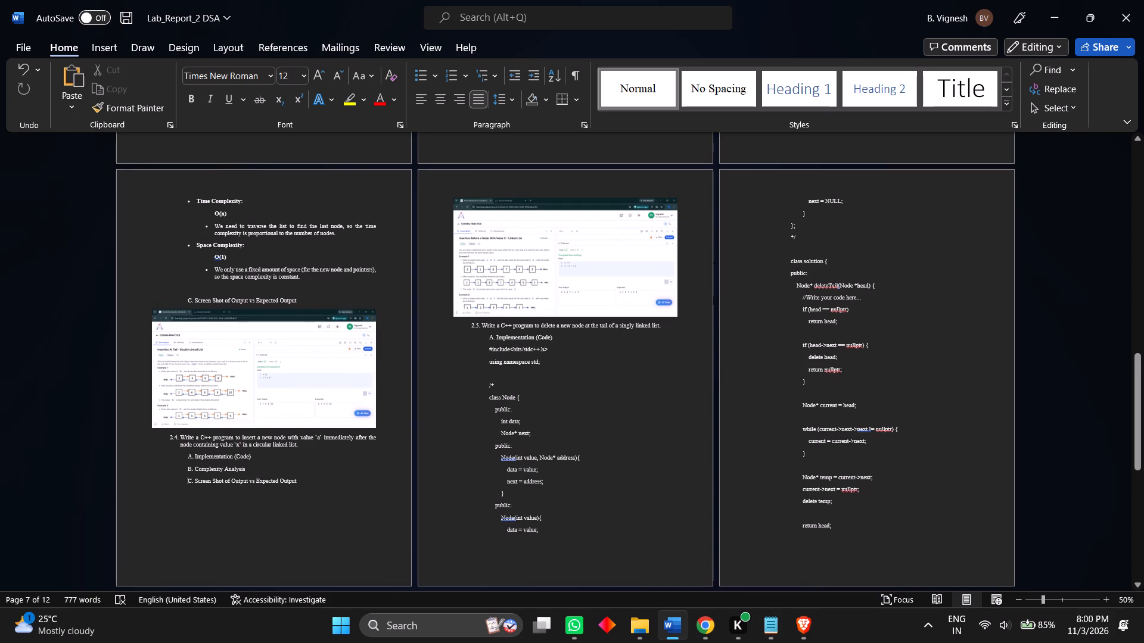
click(575, 246)
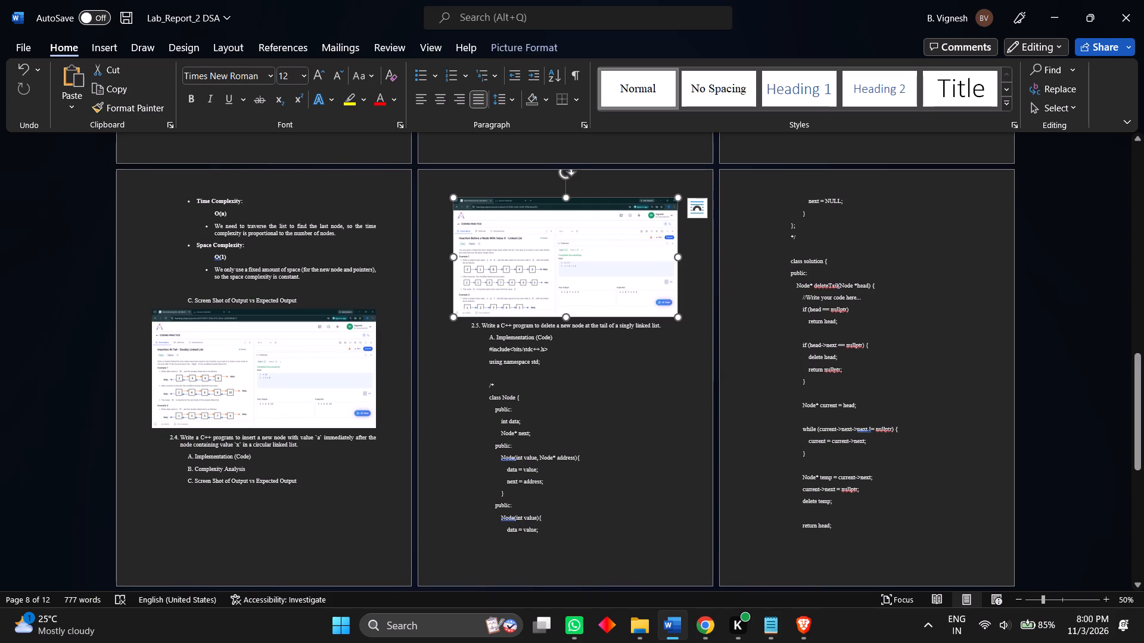
key(Delete)
In Chrome, leave the doubly linked list problem and open the coding practice set that follows the Circular Linked List lessons.
ctrl+scroll(227, 464, up, 2)
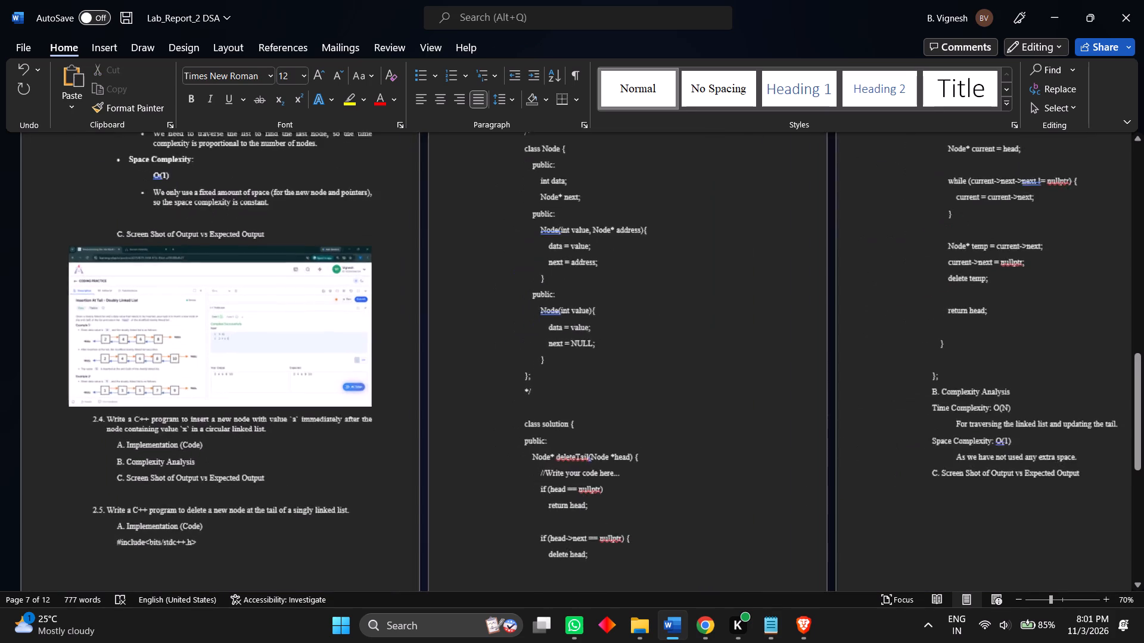
ctrl+scroll(227, 464, up, 3)
ctrl+scroll(439, 437, up, 1)
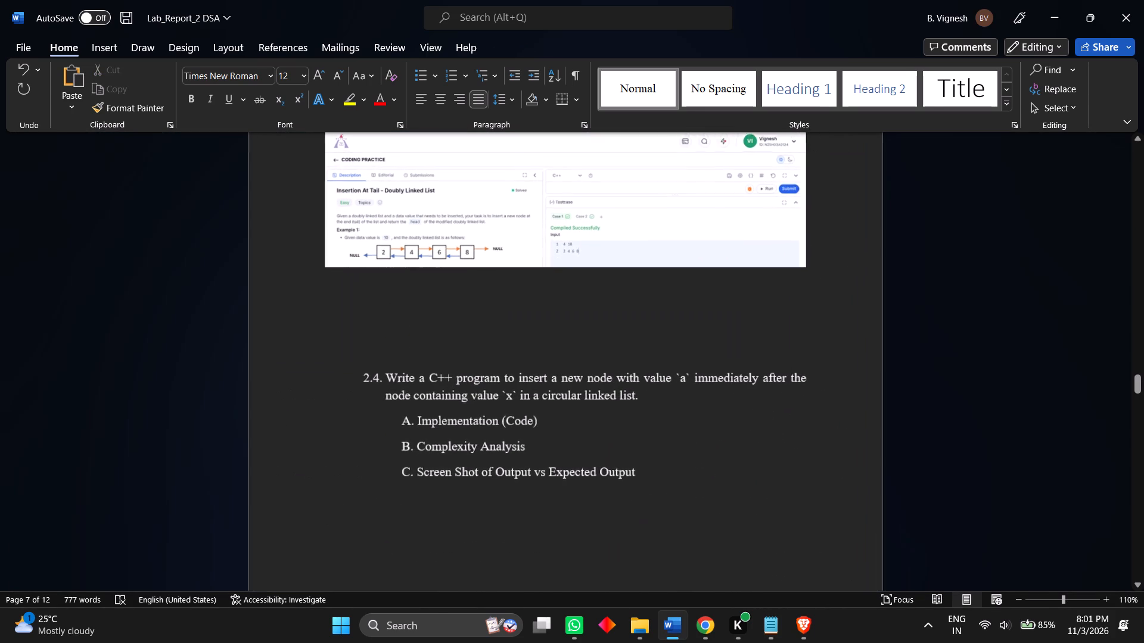
click(713, 623)
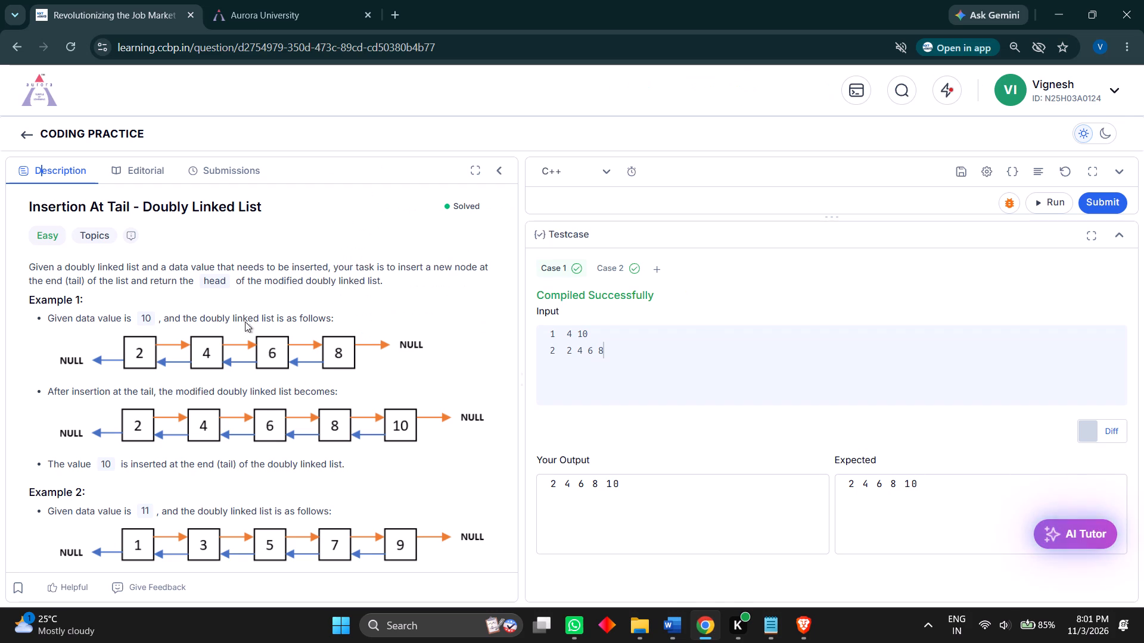
click(32, 133)
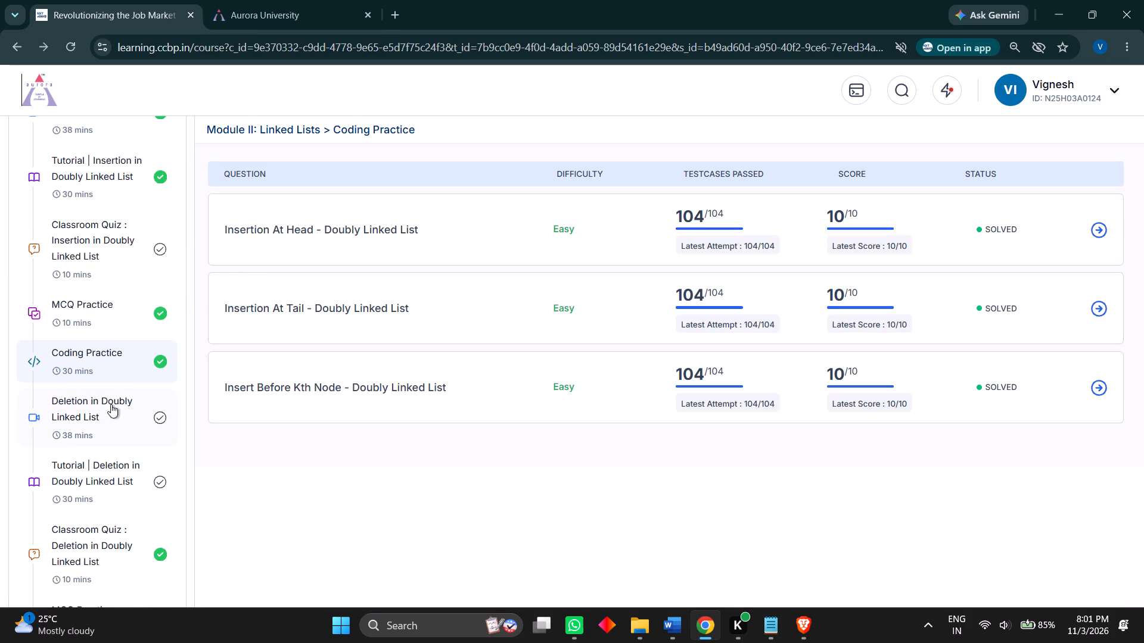
scroll(110, 406, down, 3)
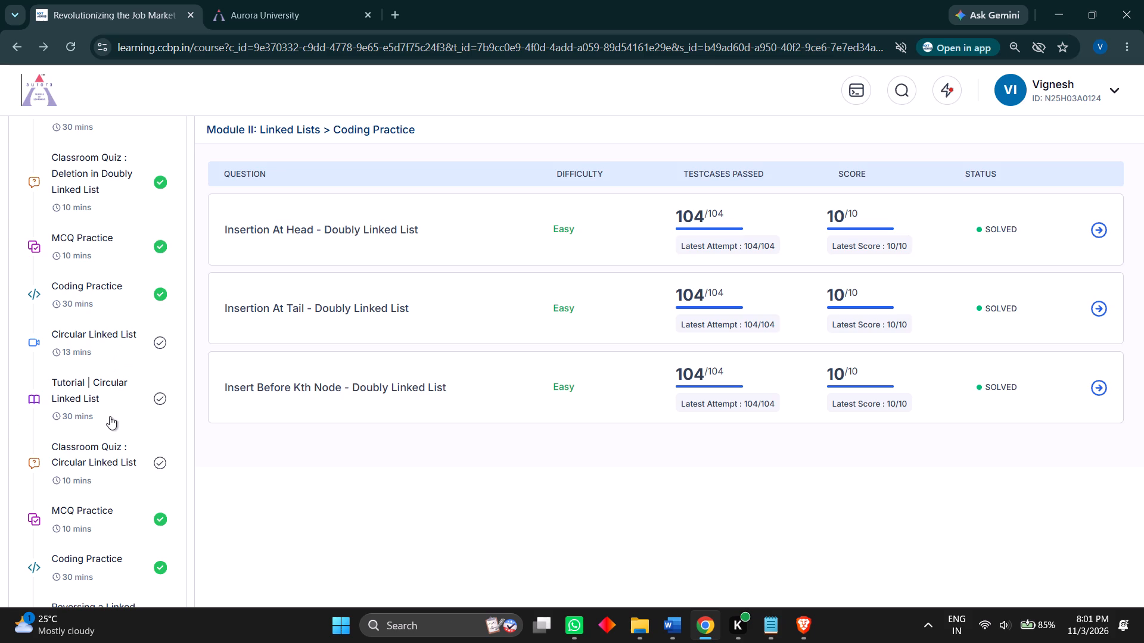
click(114, 464)
click(121, 573)
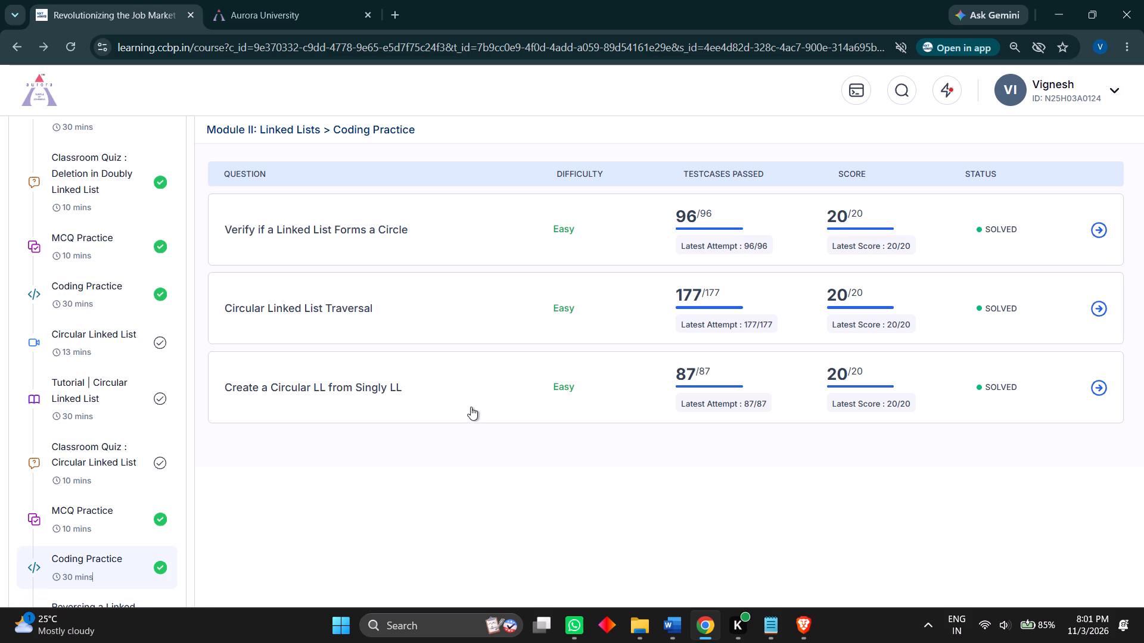
Examine the Verify if a Linked List Forms a Circle and Circular Linked List Traversal problems for a match to question 2.4.
click(458, 224)
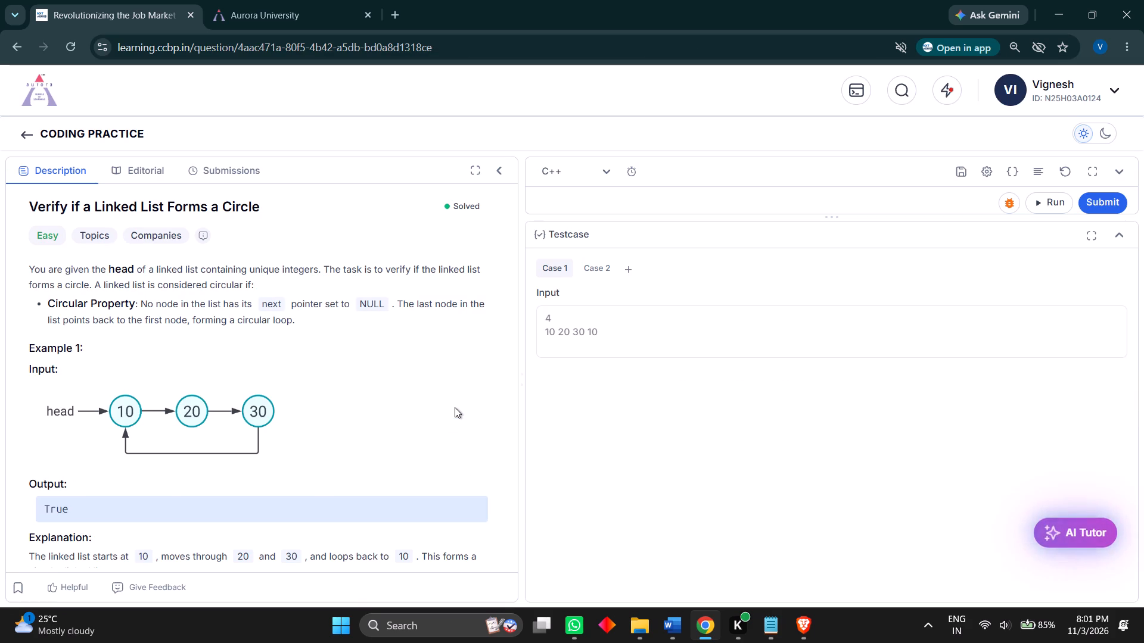
scroll(449, 413, down, 4)
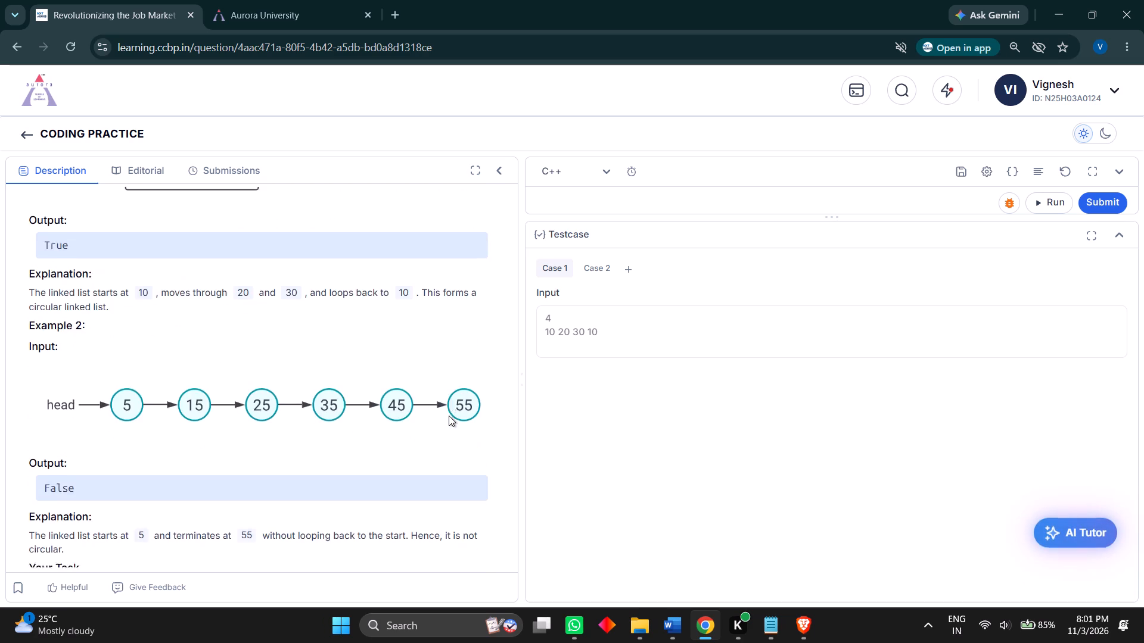
scroll(447, 418, down, 2)
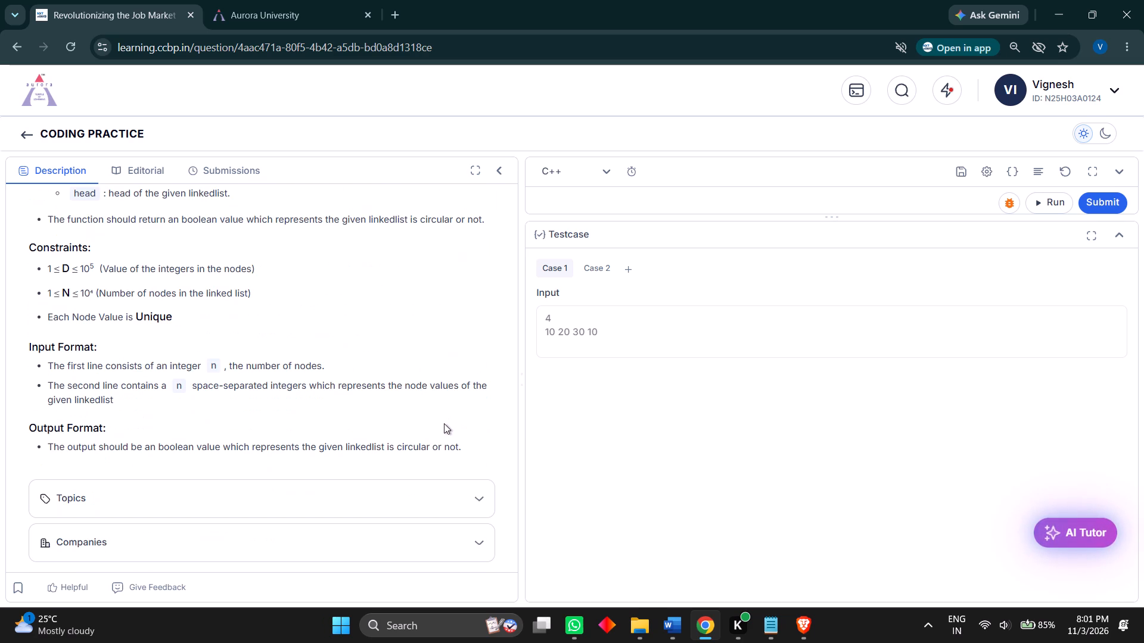
click(26, 136)
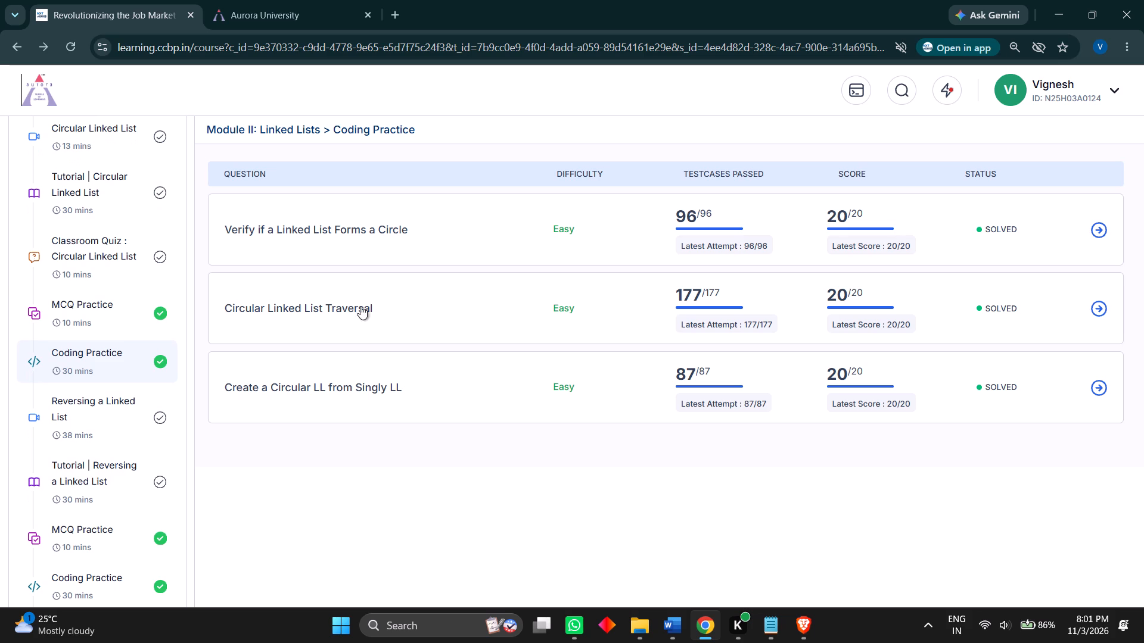
click(359, 289)
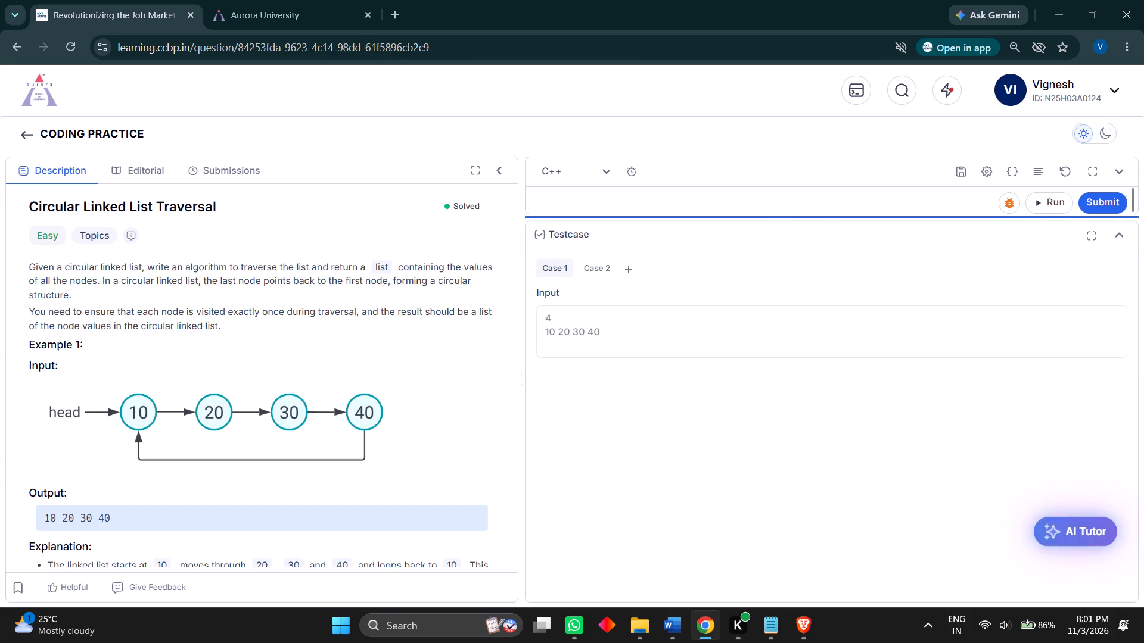
drag(829, 220, 841, 390)
scroll(286, 364, down, 3)
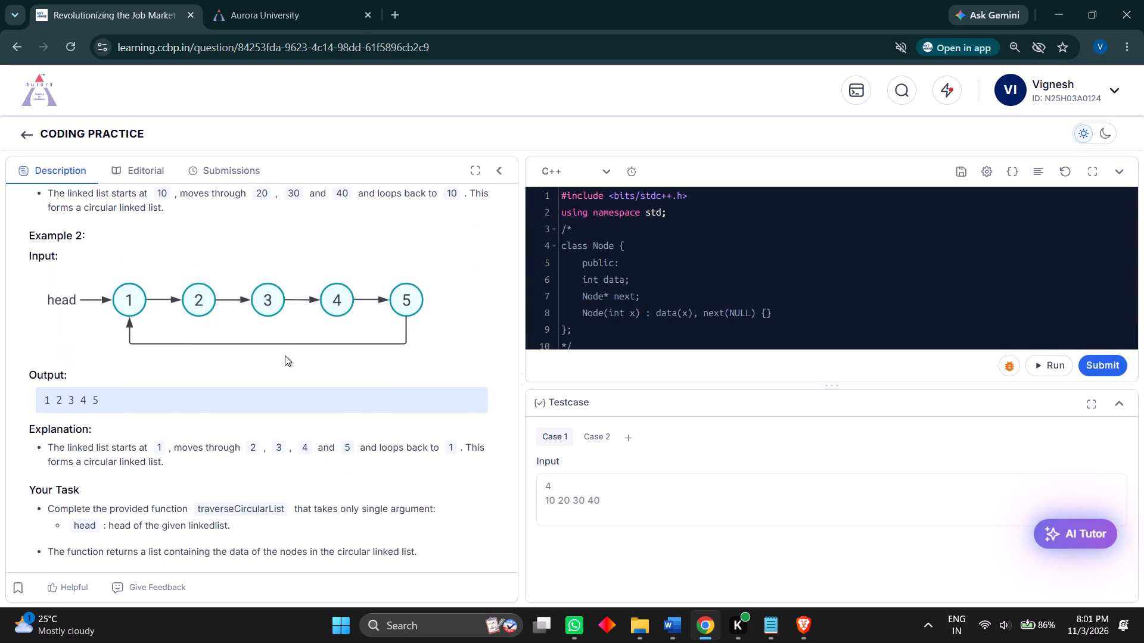
scroll(285, 354, down, 7)
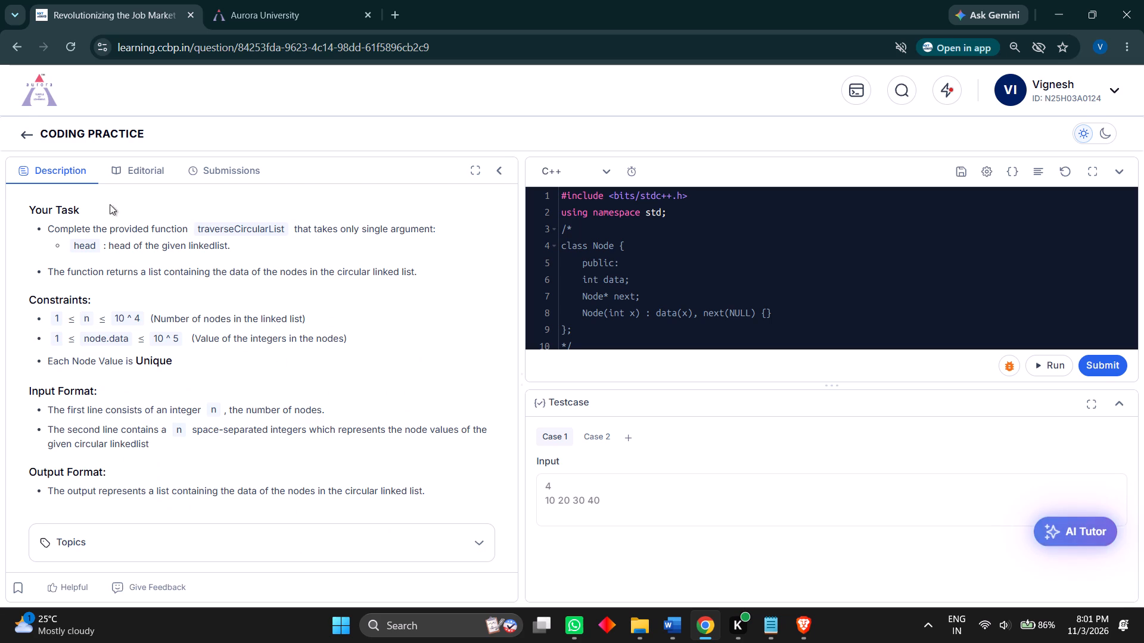
click(20, 128)
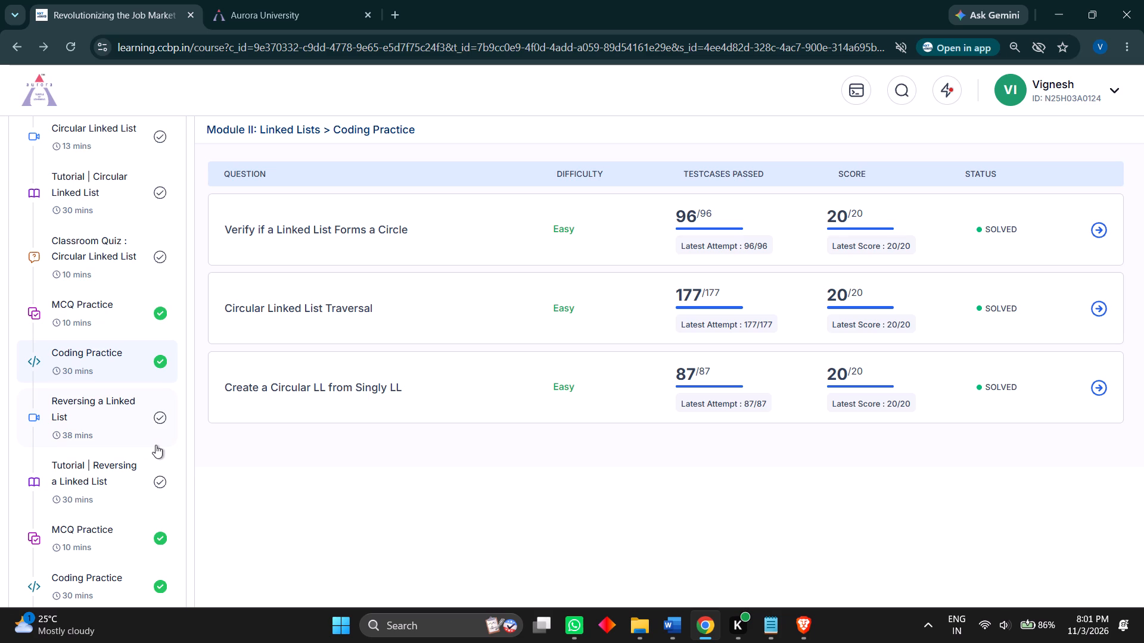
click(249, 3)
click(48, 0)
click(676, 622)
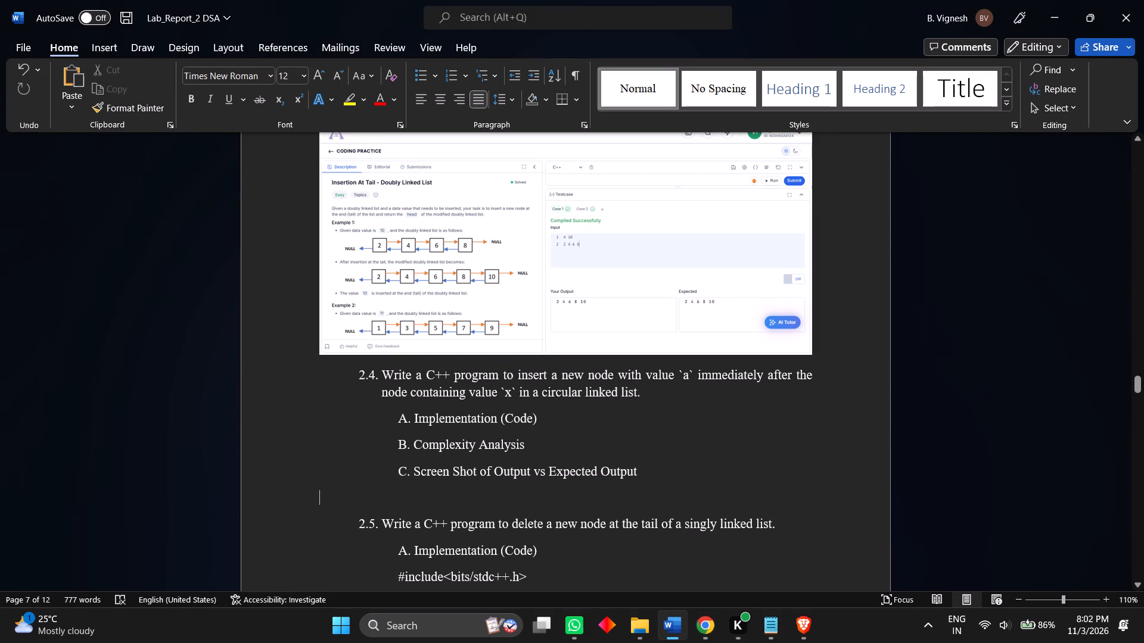
Switch to Brave and pause the playing YouTube video.
click(800, 630)
click(518, 338)
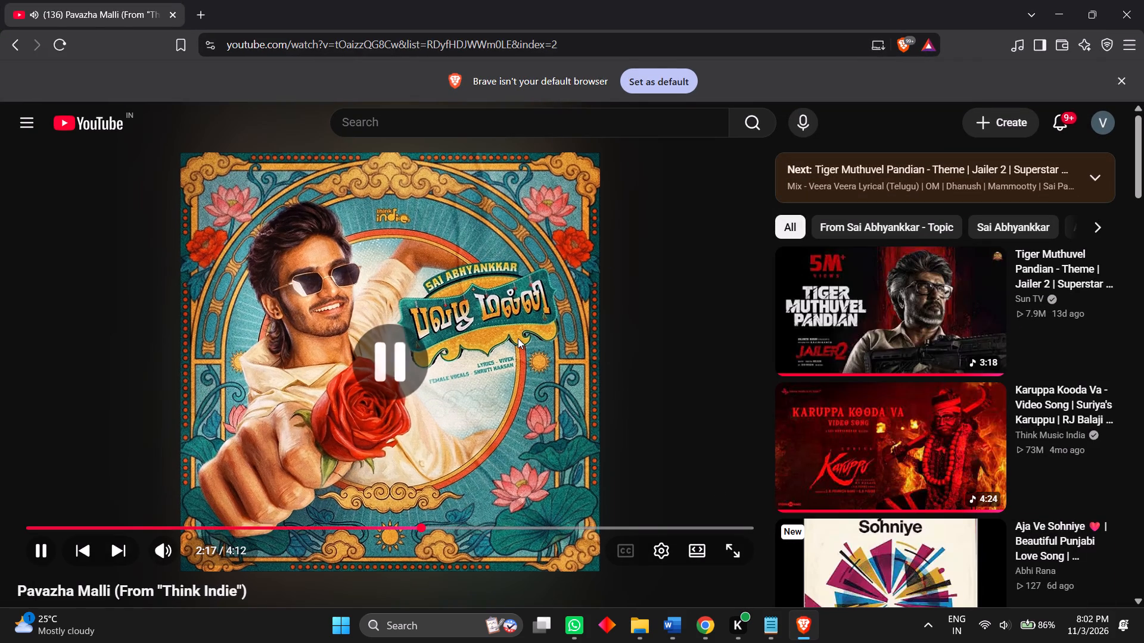
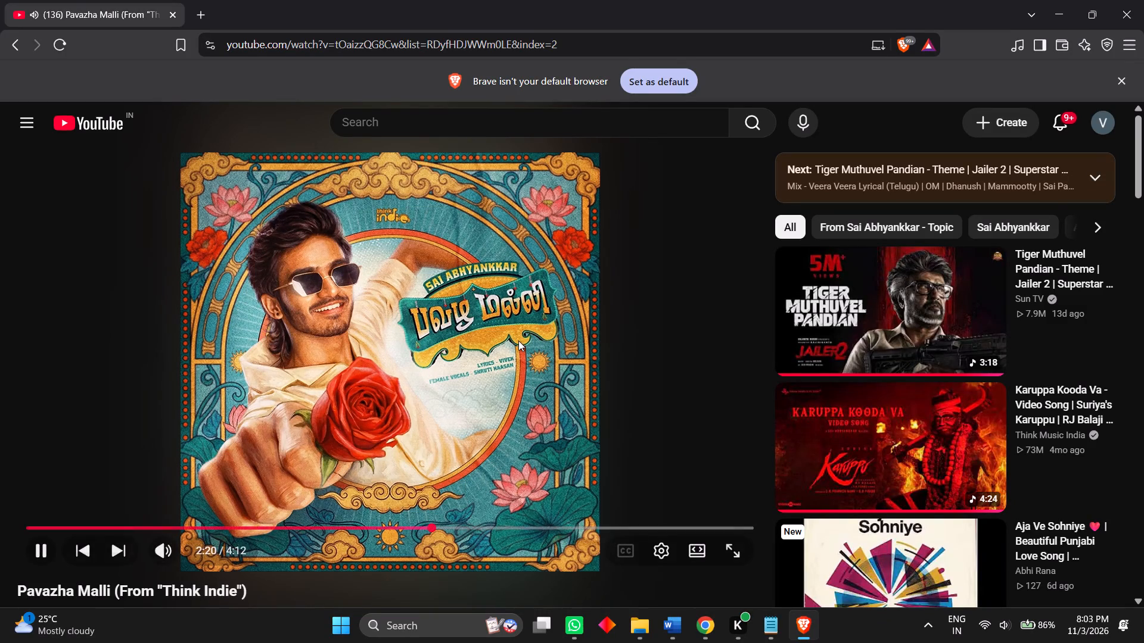
Switch to Chrome and bring up the Aurora University assessments page.
click(698, 630)
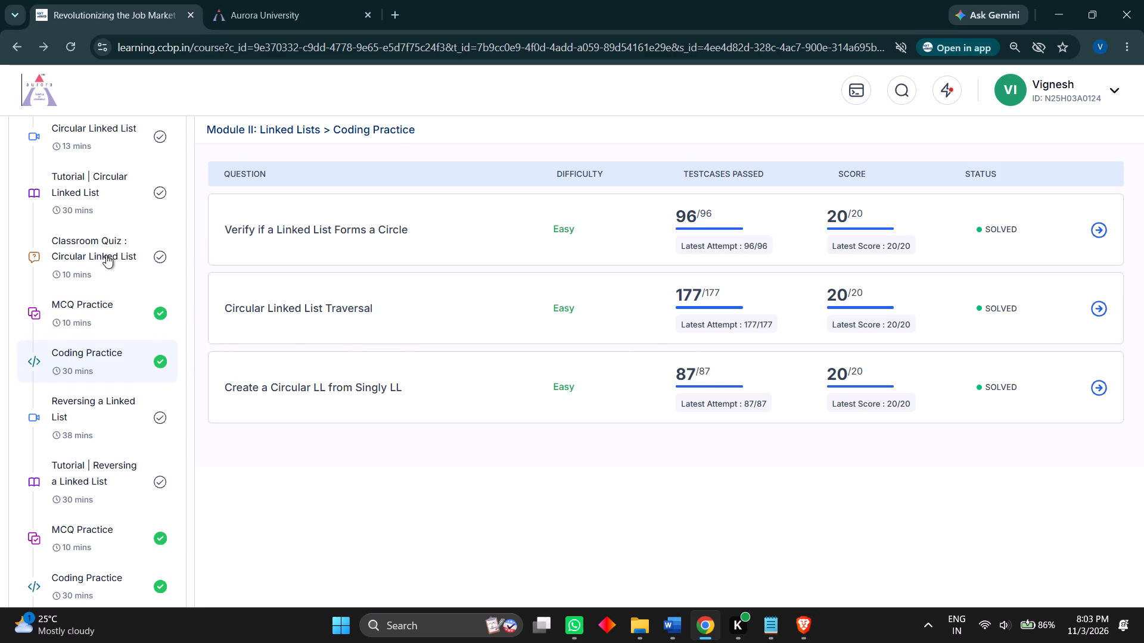
click(226, 0)
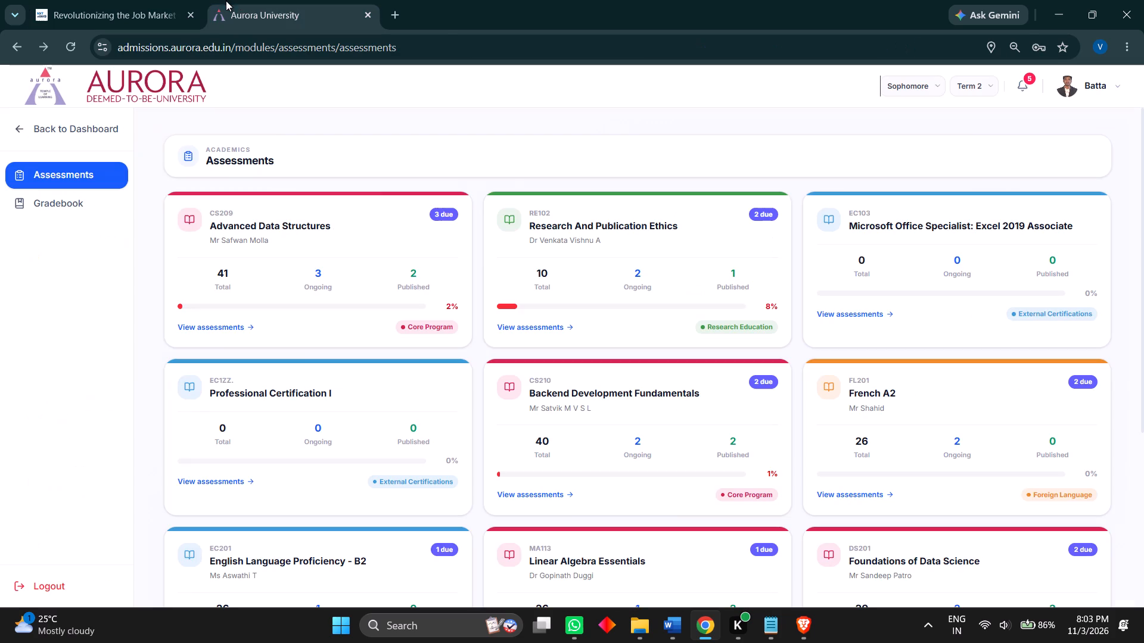
Return to the lab report in Word and review questions 2.4 to 2.7 for sections that still lack content.
click(661, 639)
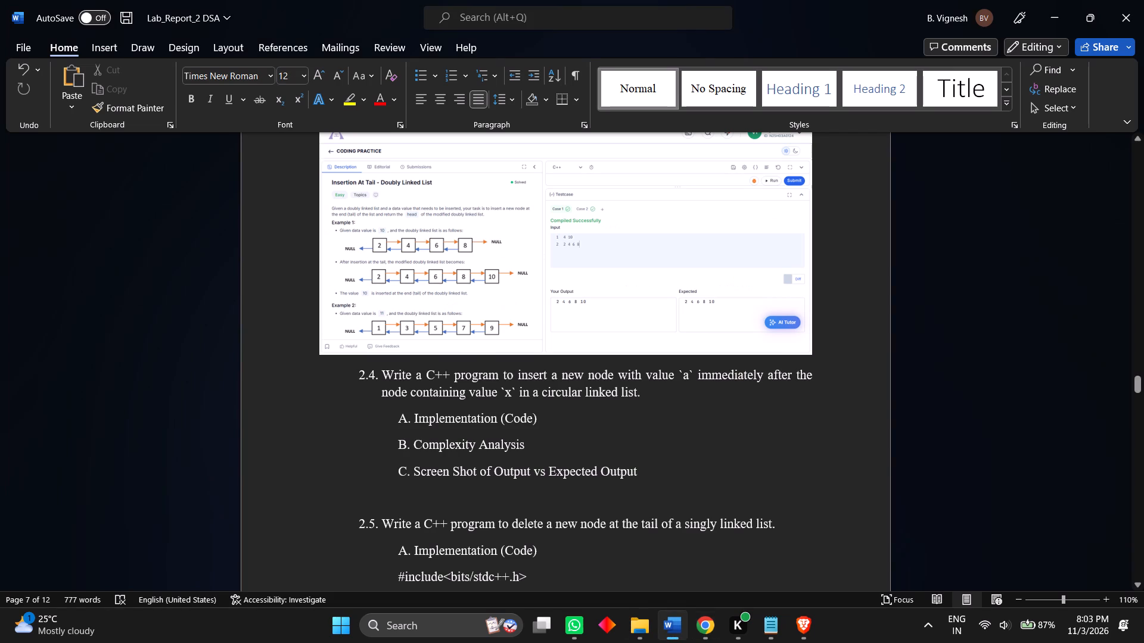
scroll(444, 330, down, 6)
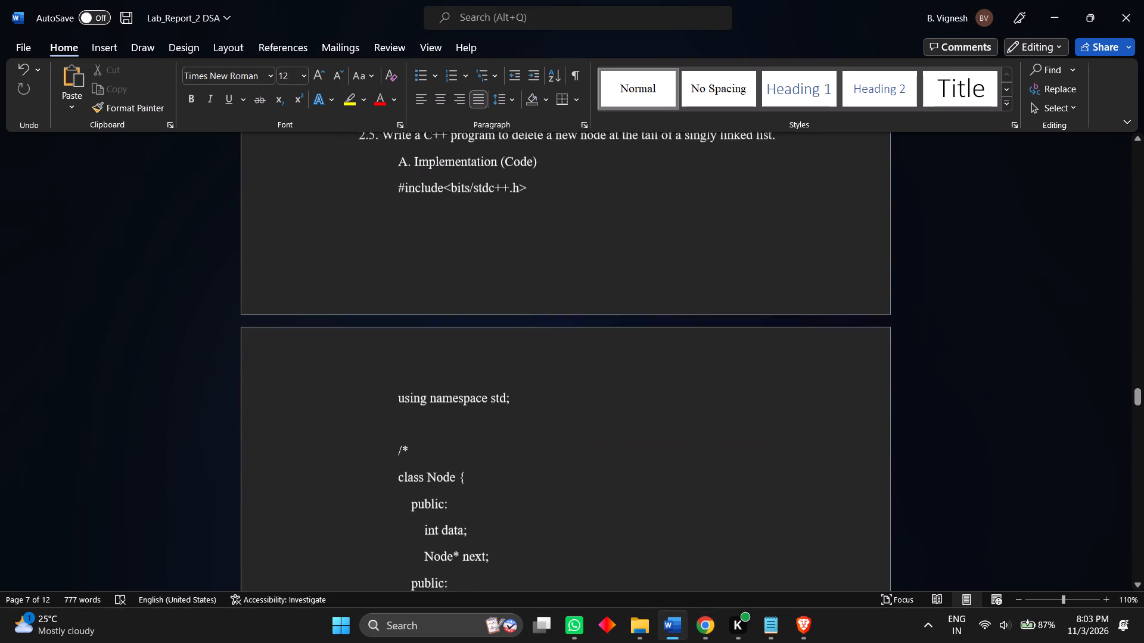
scroll(460, 311, down, 6)
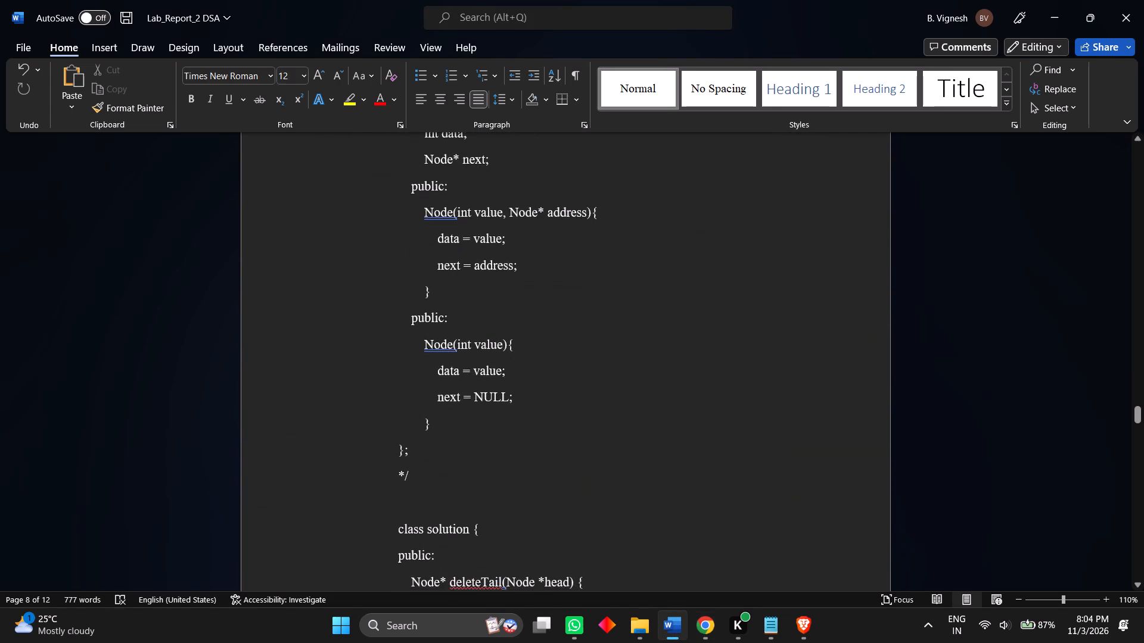
scroll(467, 295, down, 4)
scroll(467, 295, up, 1)
scroll(467, 296, down, 3)
scroll(468, 296, up, 3)
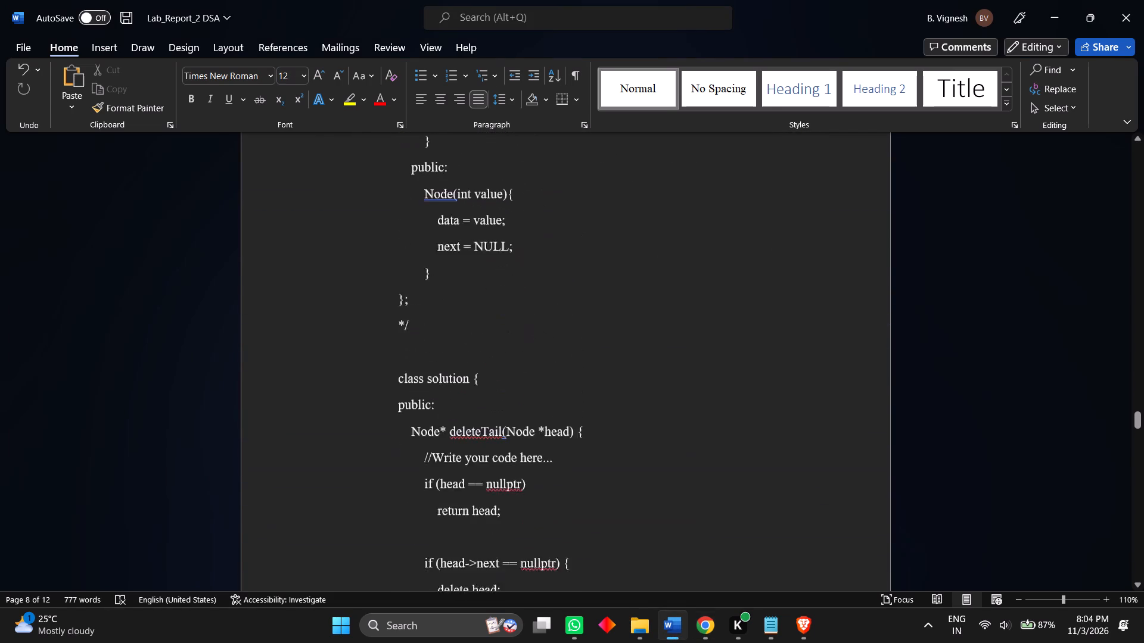
scroll(470, 293, up, 7)
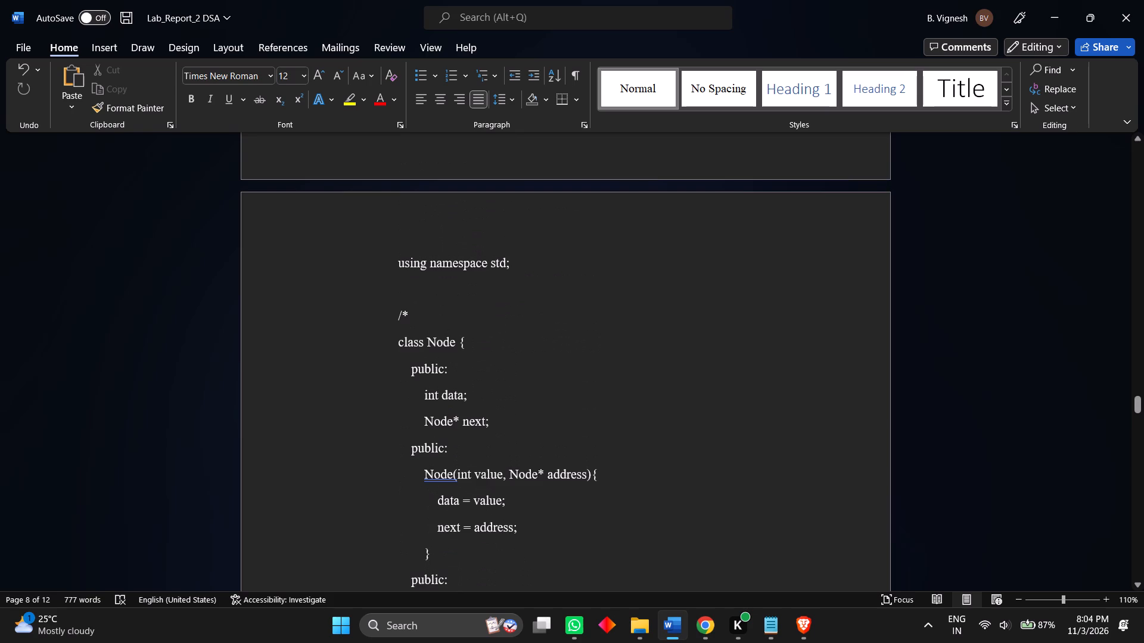
ctrl+scroll(470, 300, down, 7)
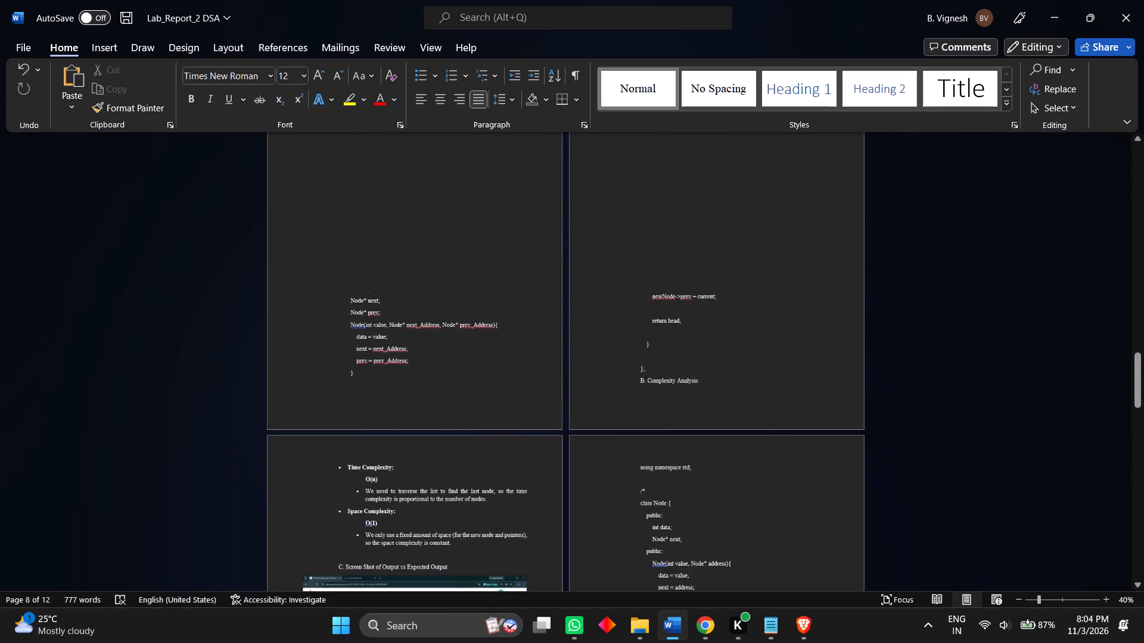
ctrl+scroll(479, 330, up, 1)
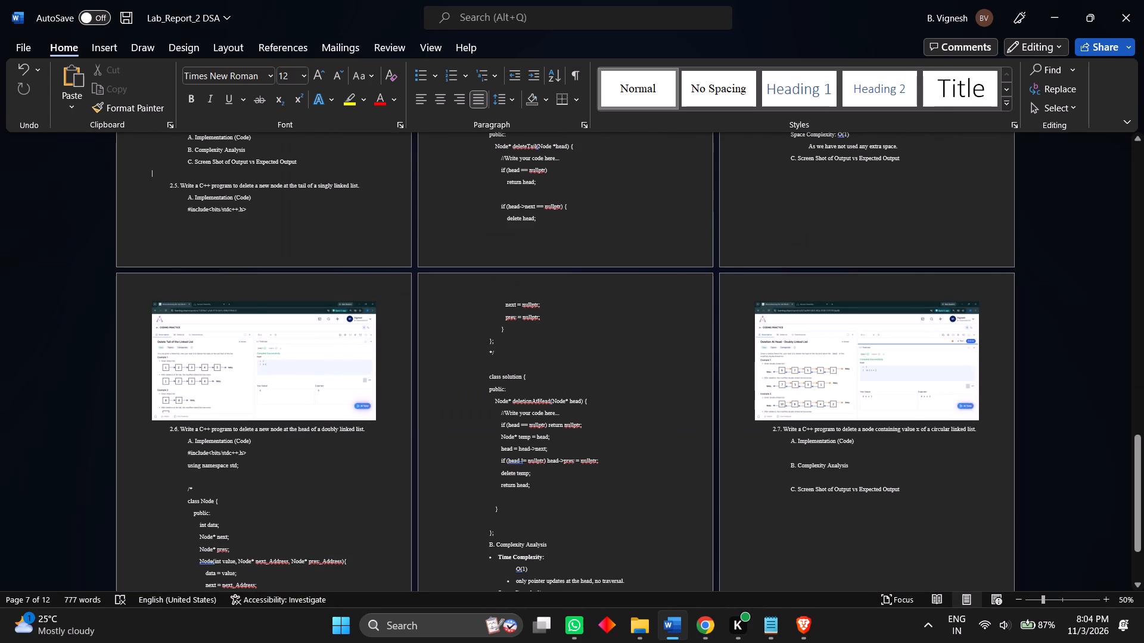
scroll(270, 370, up, 1)
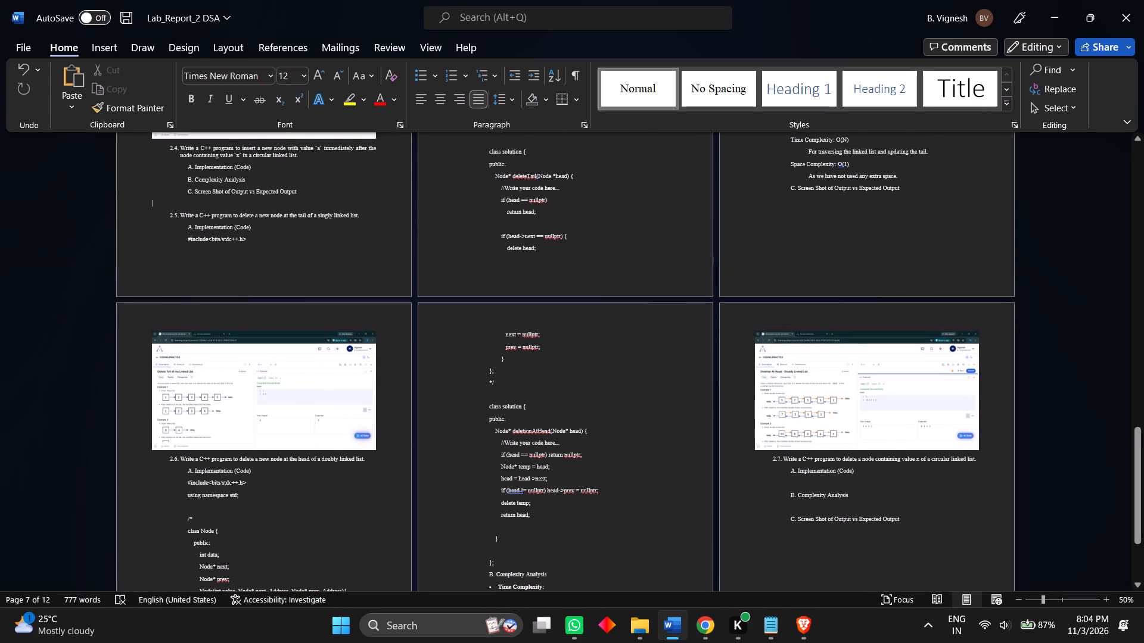
ctrl+scroll(270, 370, up, 1)
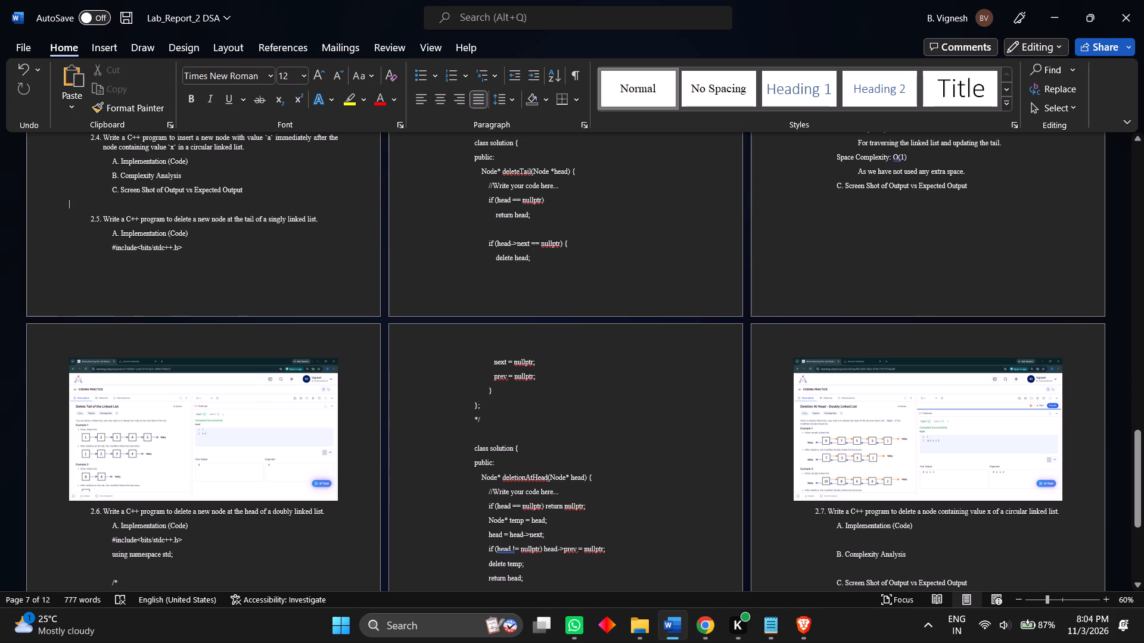
scroll(542, 330, down, 2)
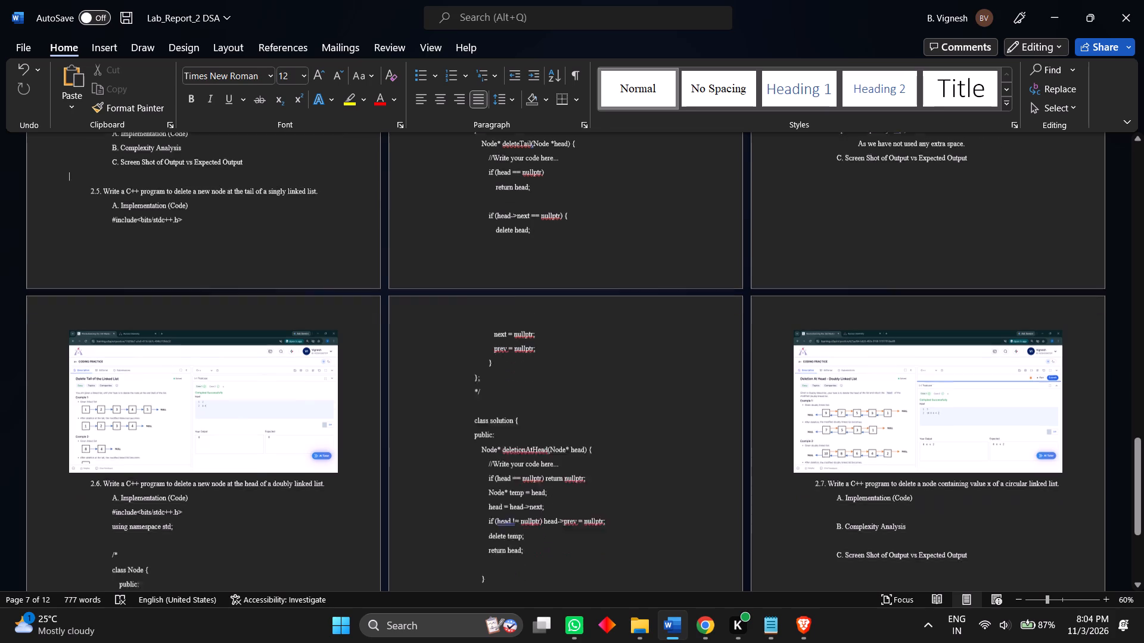
scroll(542, 333, down, 4)
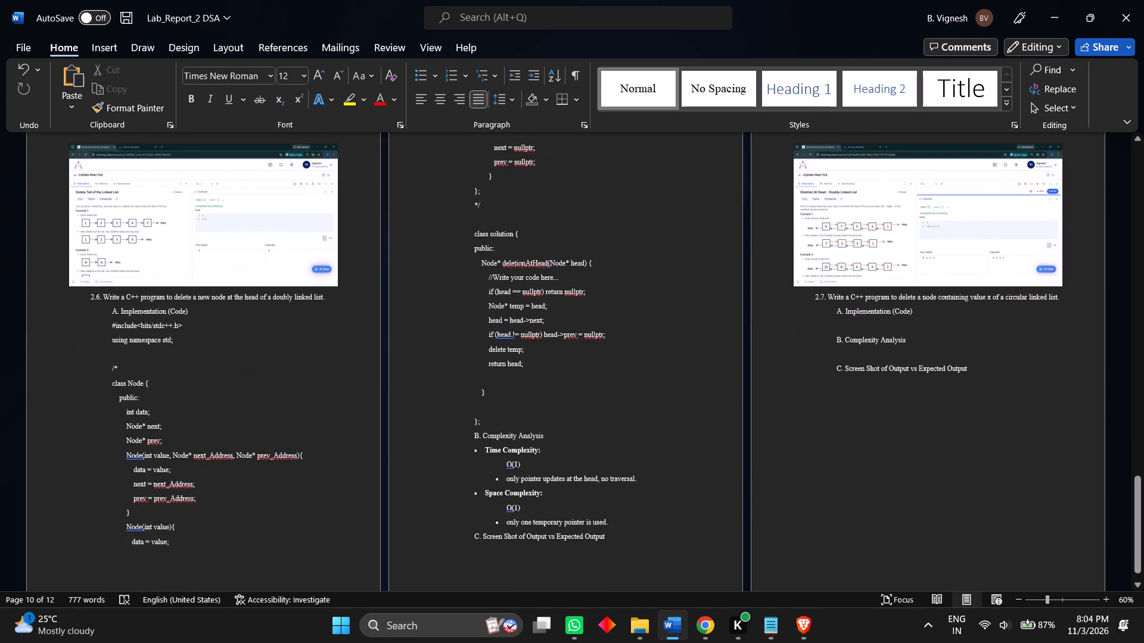
scroll(579, 347, up, 3)
scroll(579, 347, down, 1)
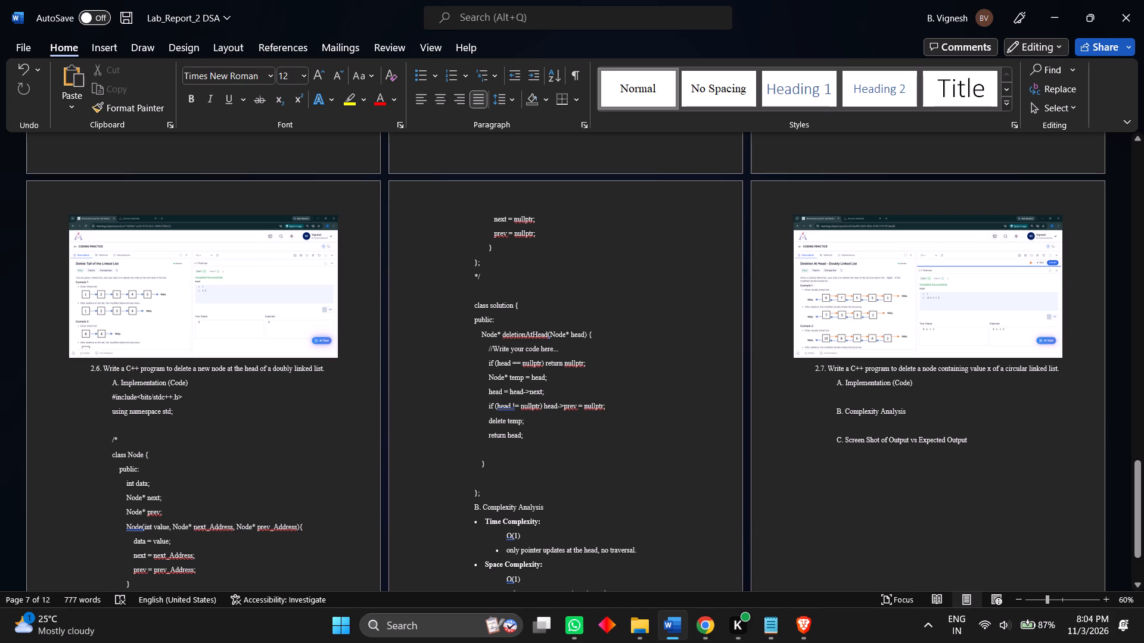
scroll(611, 345, down, 8)
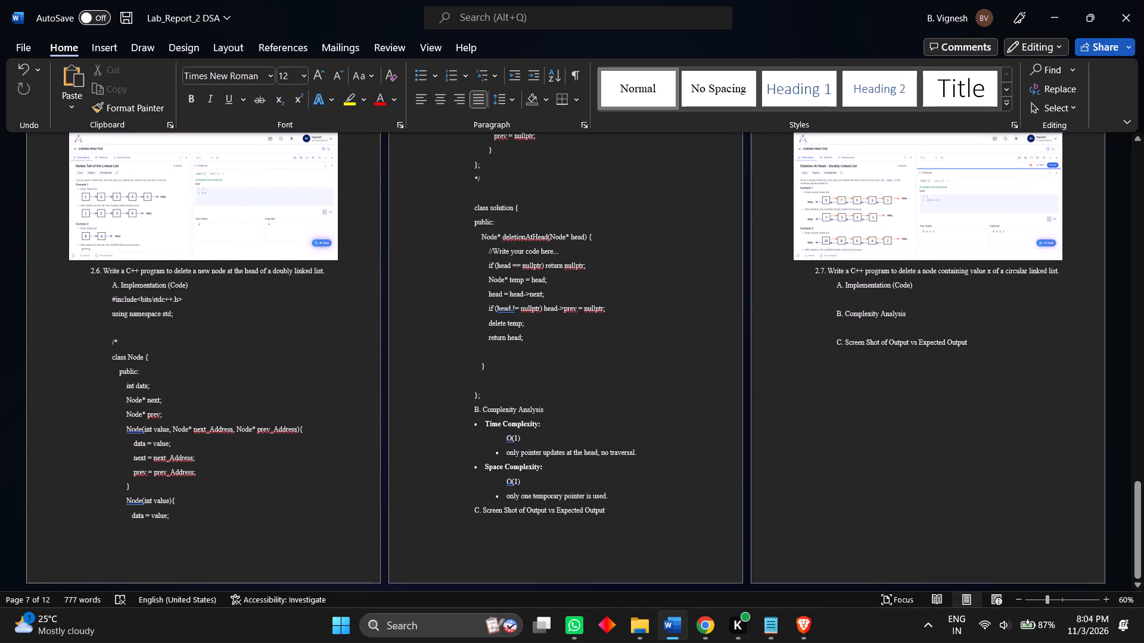
scroll(614, 344, up, 10)
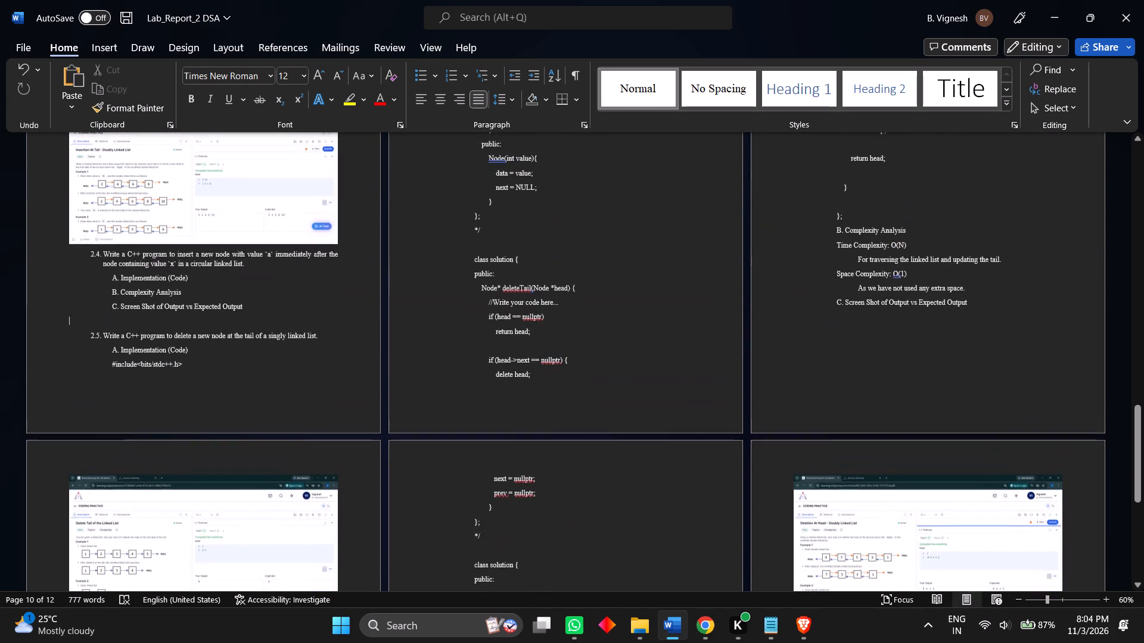
scroll(595, 347, up, 3)
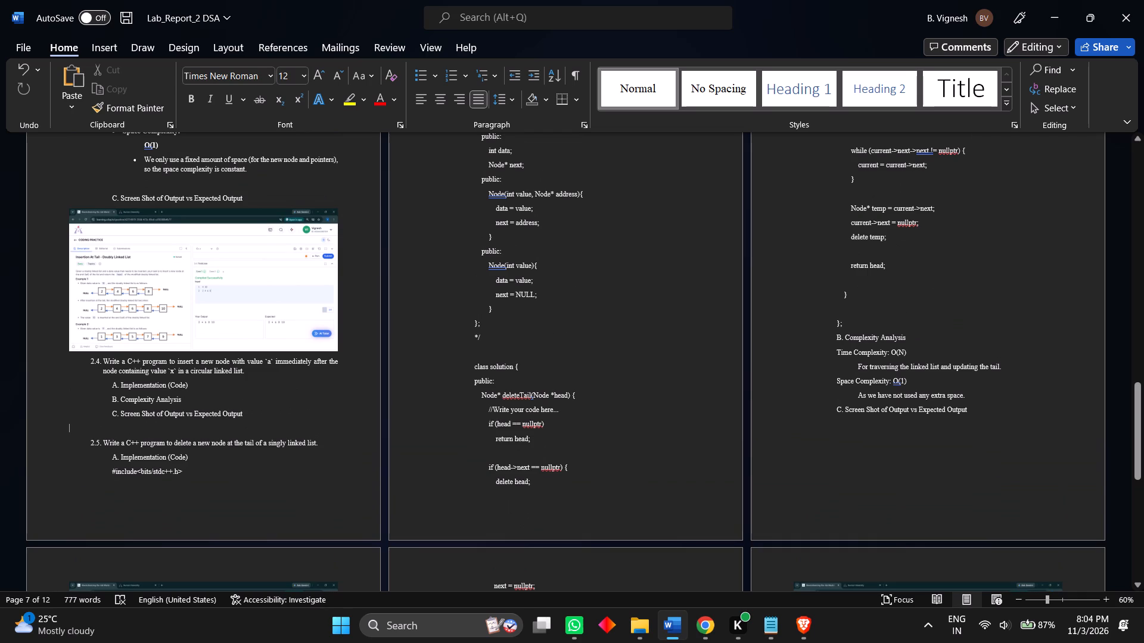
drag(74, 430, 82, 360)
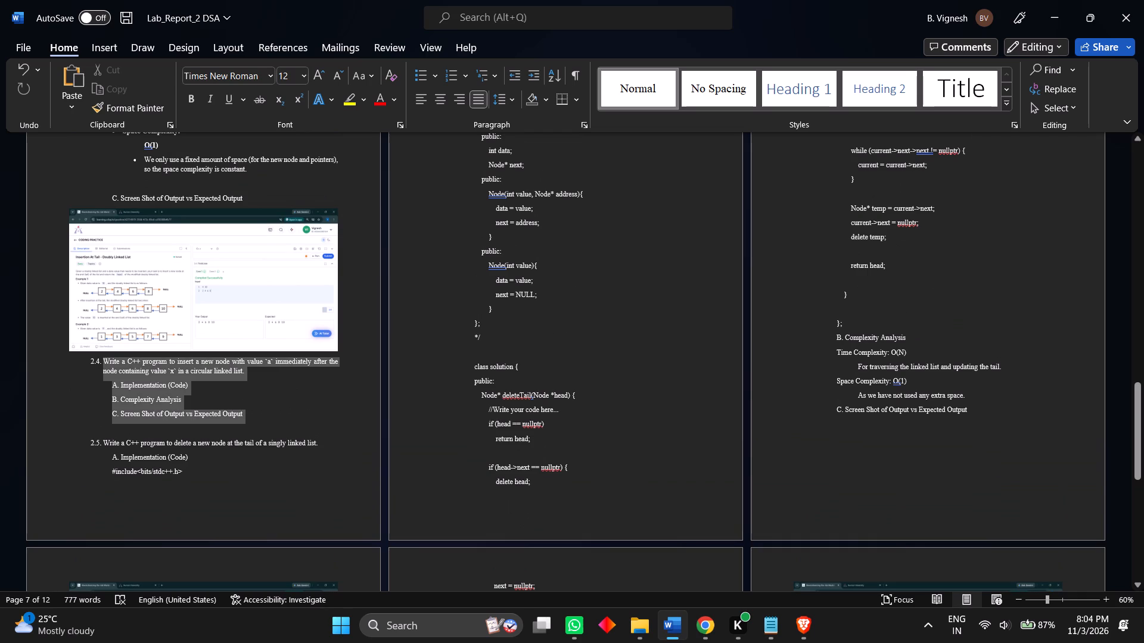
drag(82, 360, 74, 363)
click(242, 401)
Copy question 2.1 with its headings A to C from the report into the untitled Notepad tab, followed by two blank lines.
scroll(248, 399, up, 3)
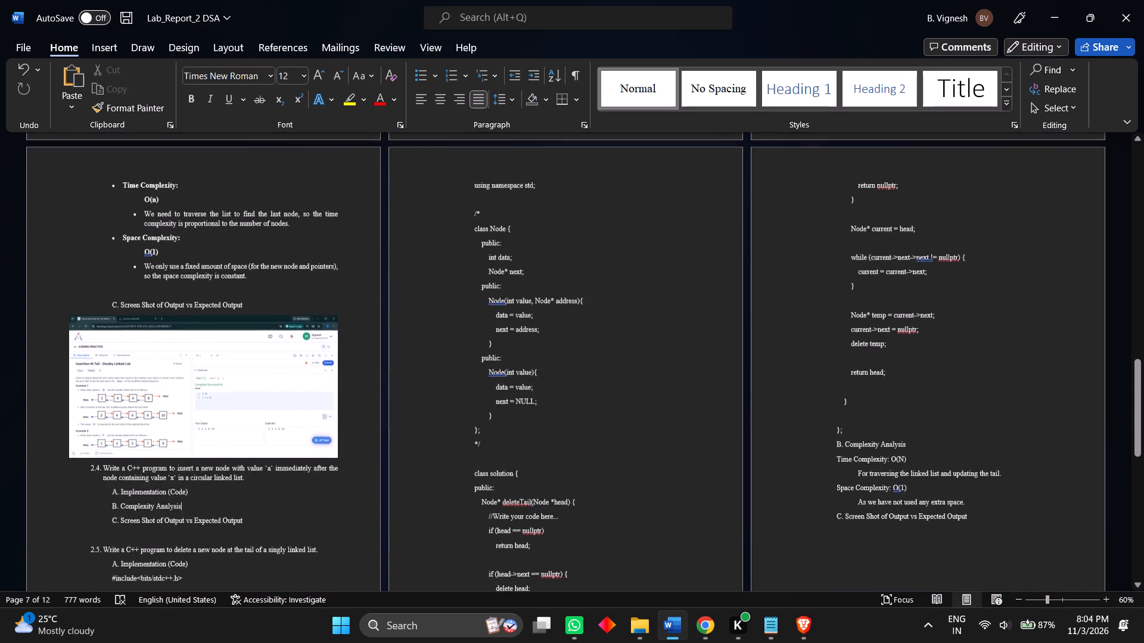
scroll(249, 398, up, 8)
scroll(249, 397, down, 1)
scroll(249, 397, up, 20)
scroll(249, 394, up, 5)
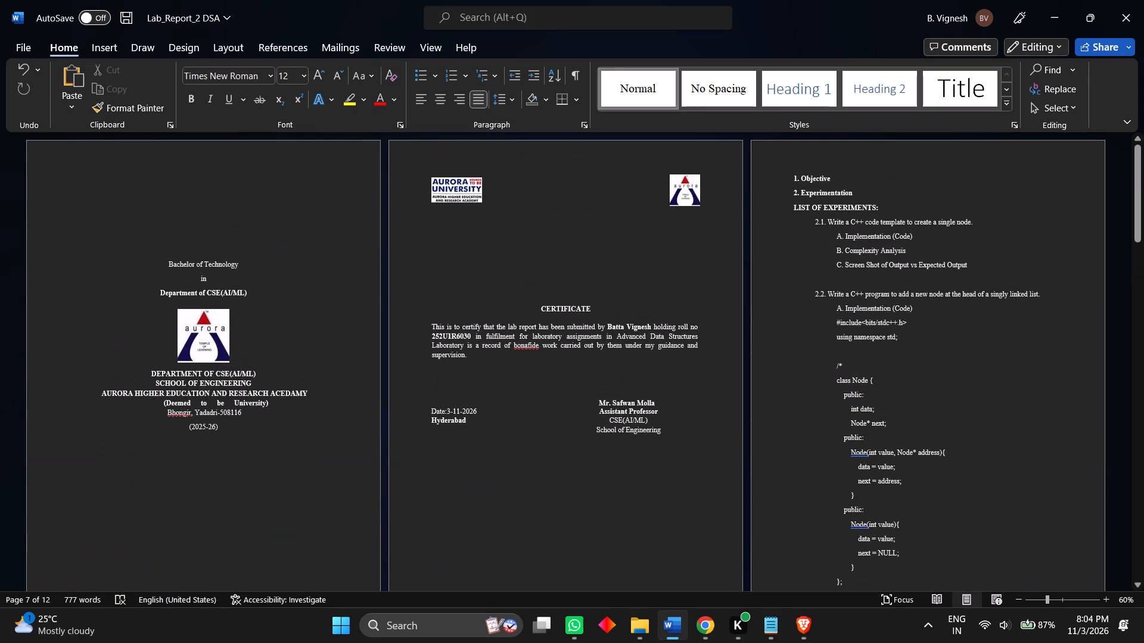
scroll(642, 393, down, 5)
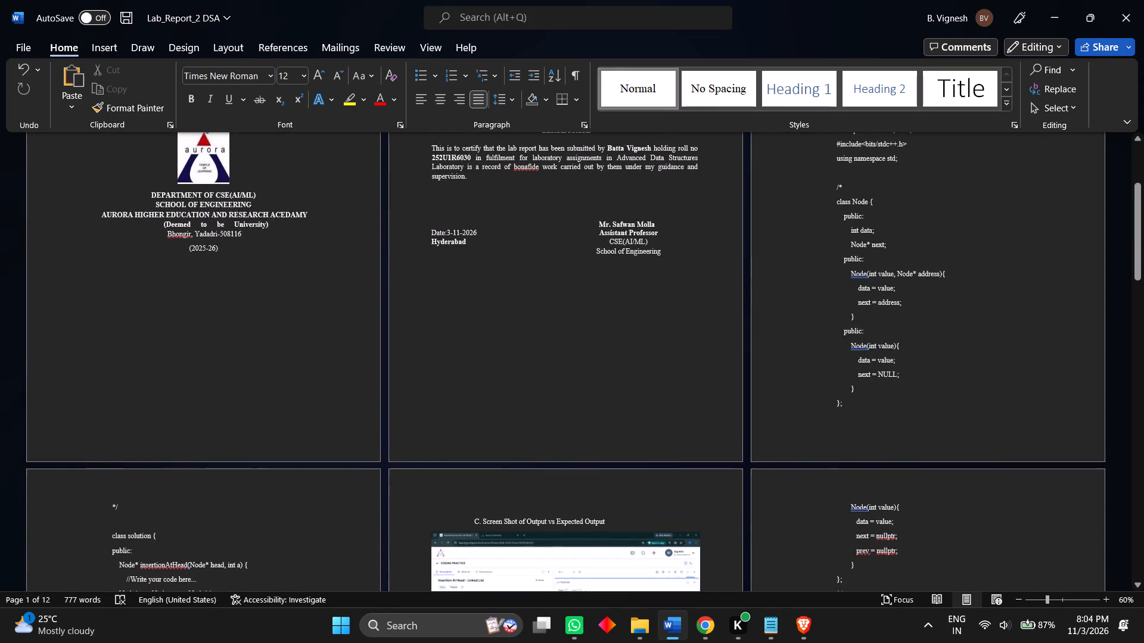
scroll(638, 385, up, 3)
scroll(638, 376, down, 2)
scroll(638, 376, up, 3)
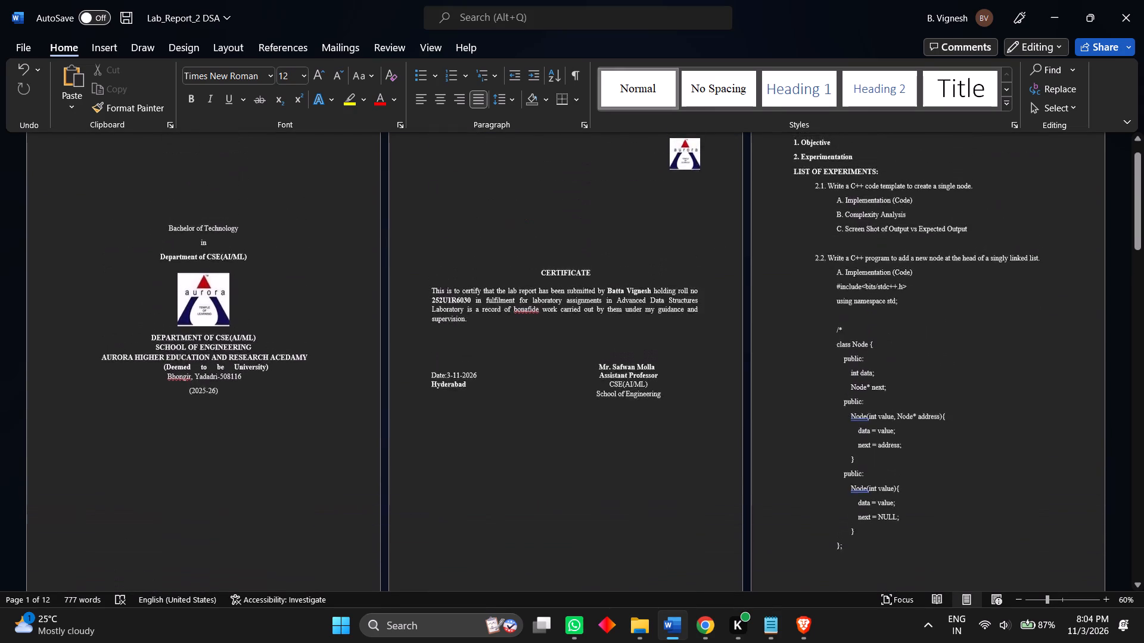
scroll(640, 376, up, 1)
drag(976, 270, 851, 234)
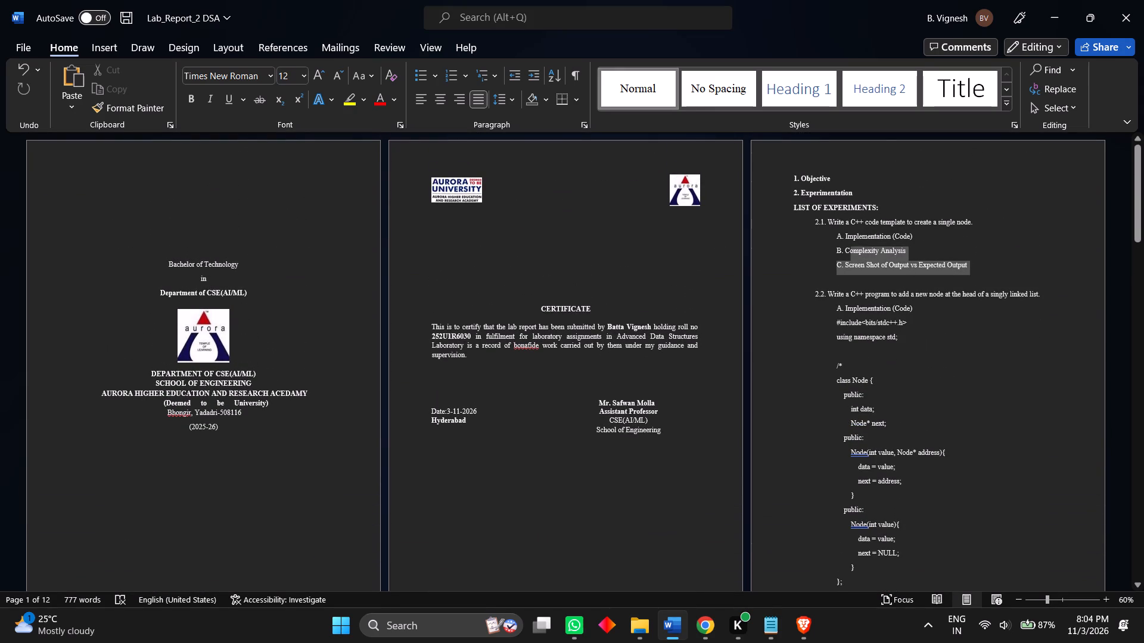
drag(851, 234, 831, 223)
key(ctrl+c)
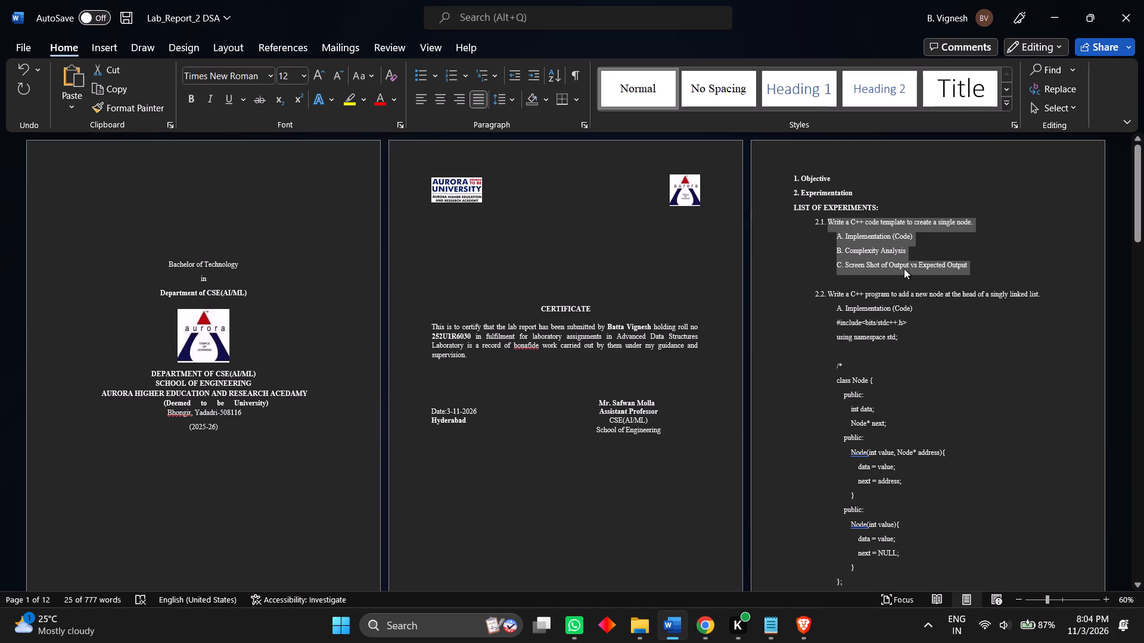
scroll(846, 276, down, 2)
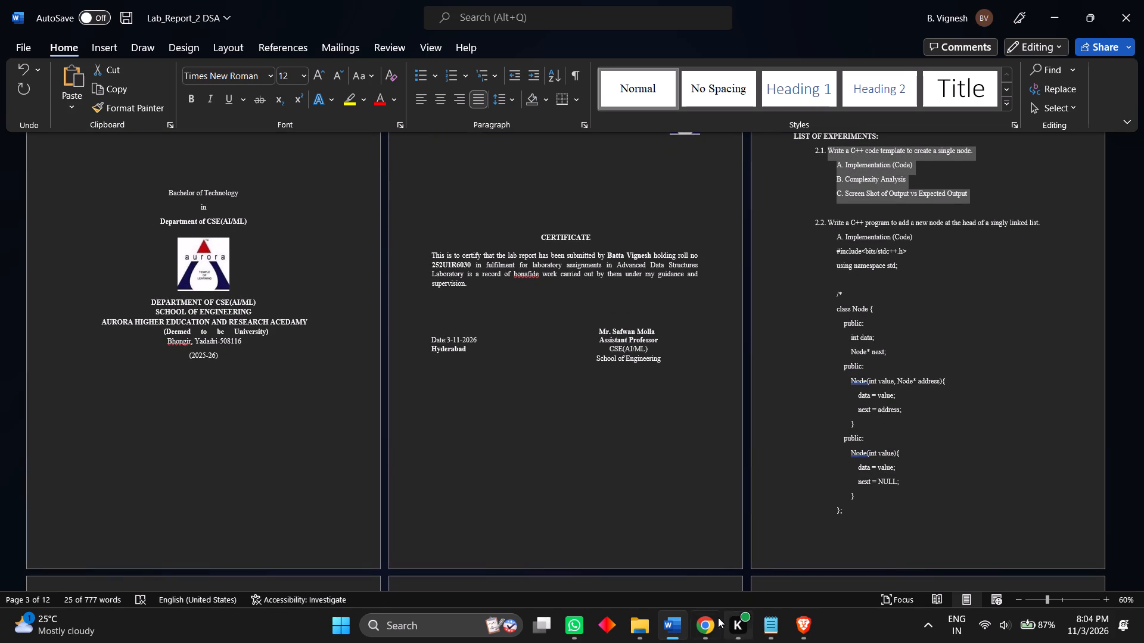
click(781, 626)
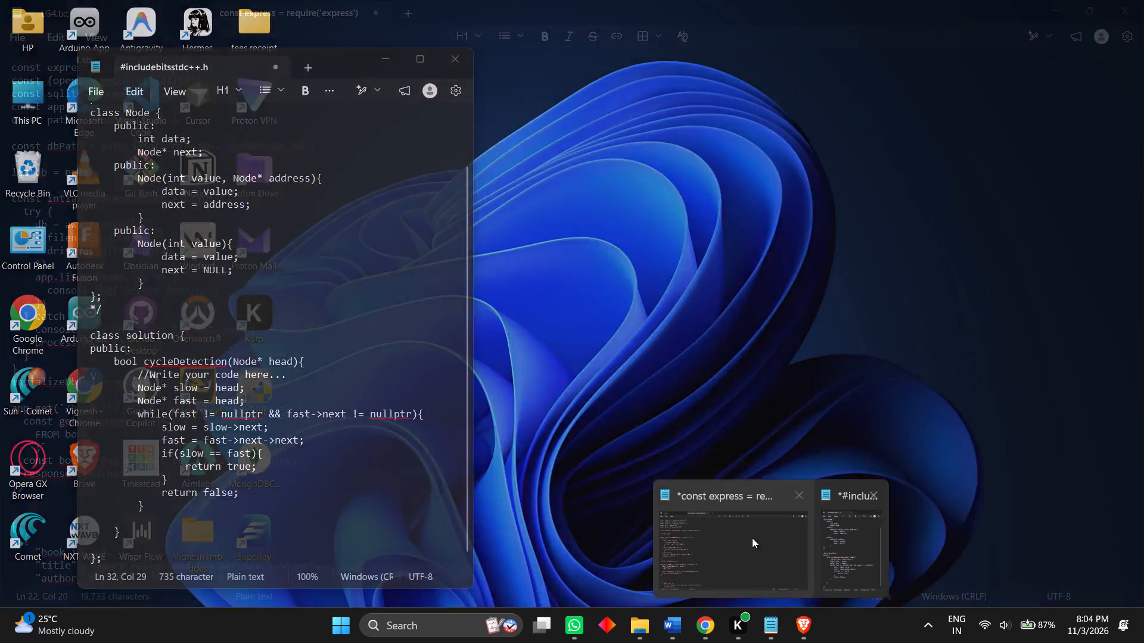
click(744, 536)
click(409, 12)
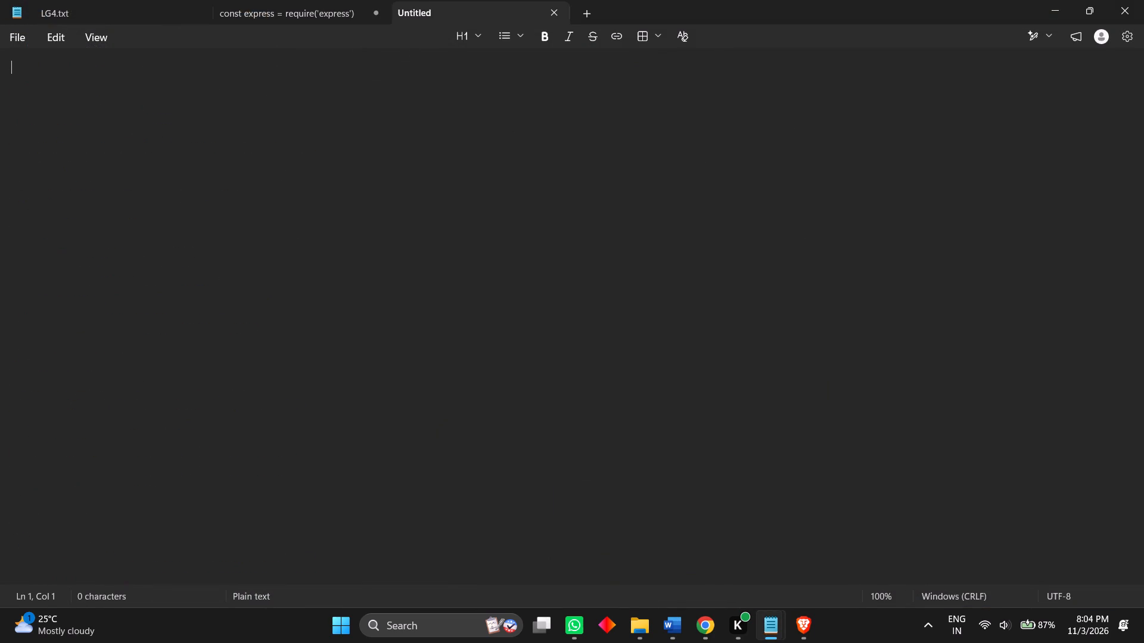
key(ctrl+v)
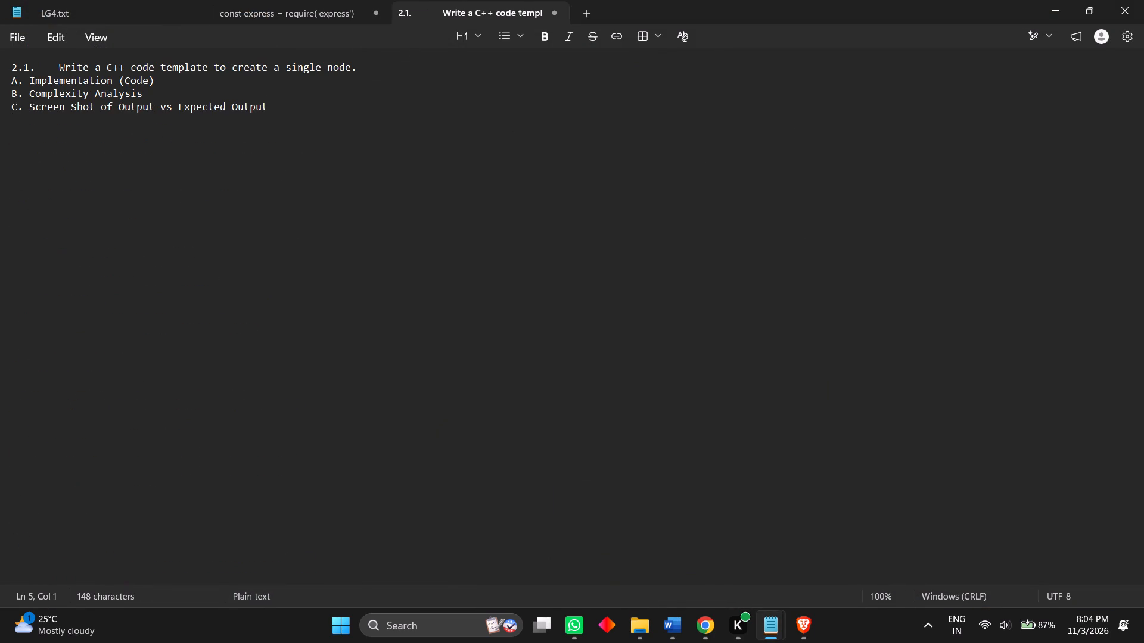
key(shift+Return)
key(shift+Return)
Switch to the lab report in Word and copy question 2.7, on the circular linked list, with its headings A to C.
click(704, 623)
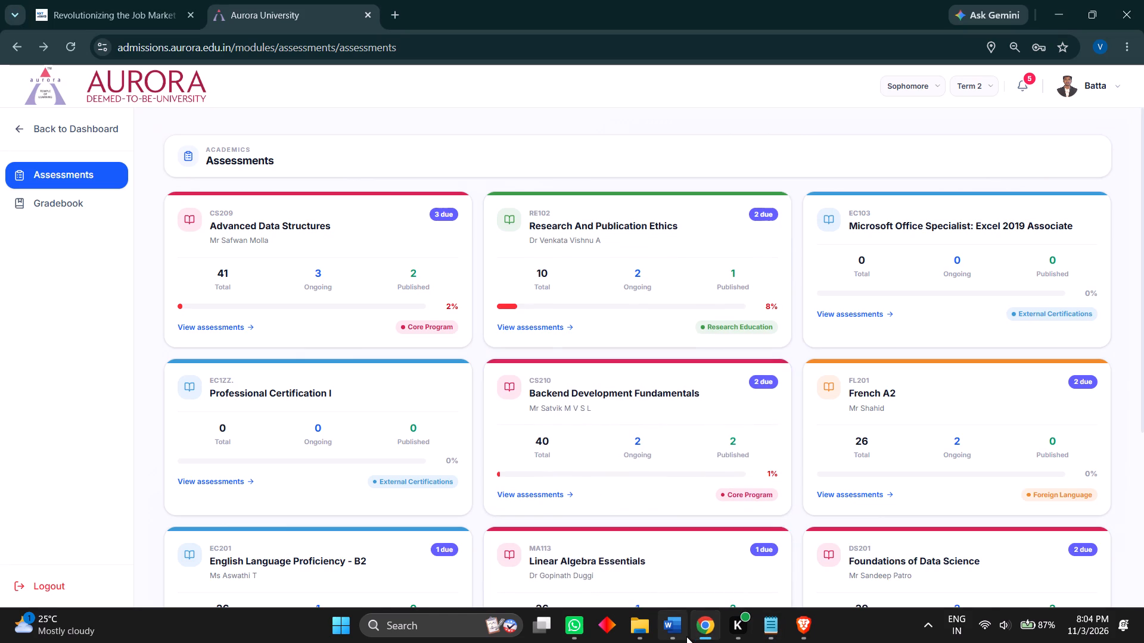
click(686, 636)
scroll(728, 450, down, 10)
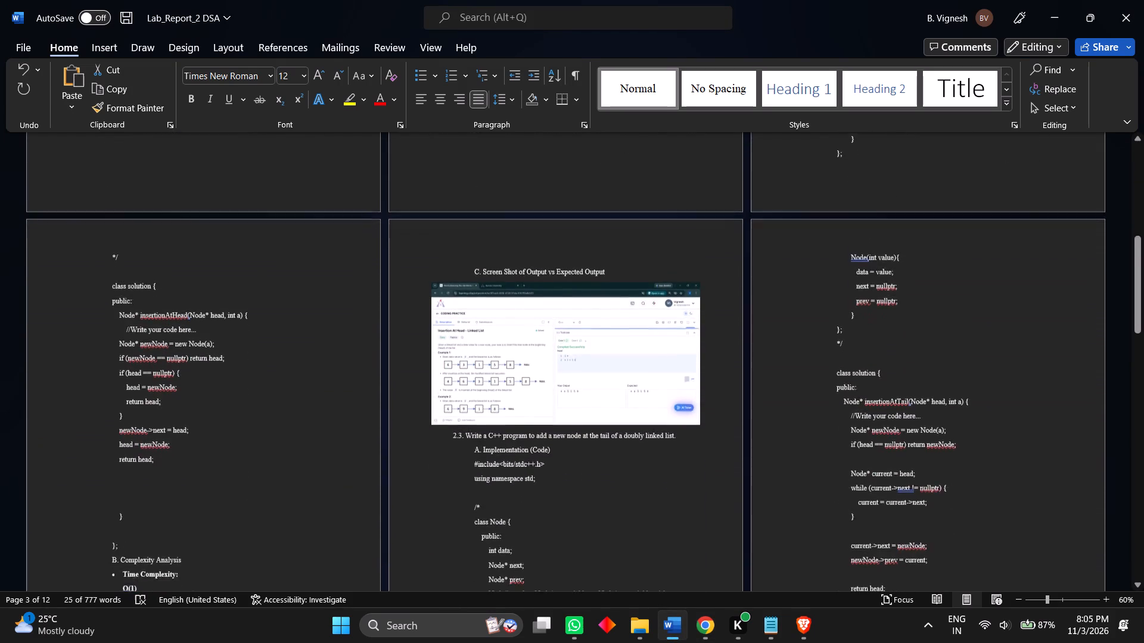
scroll(728, 451, down, 15)
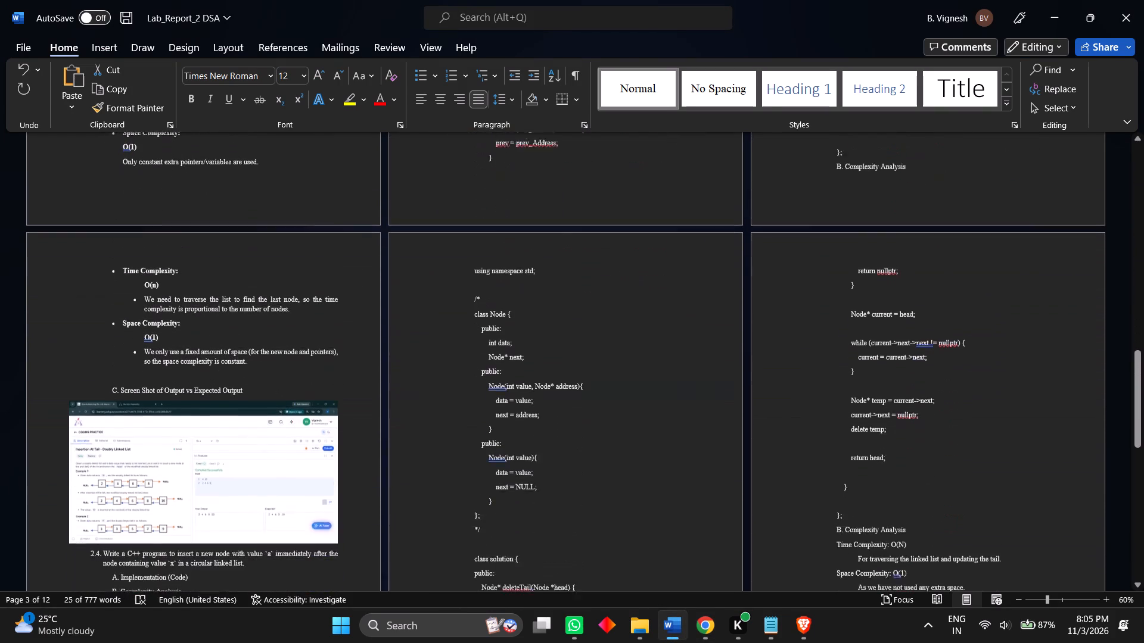
scroll(728, 453, down, 4)
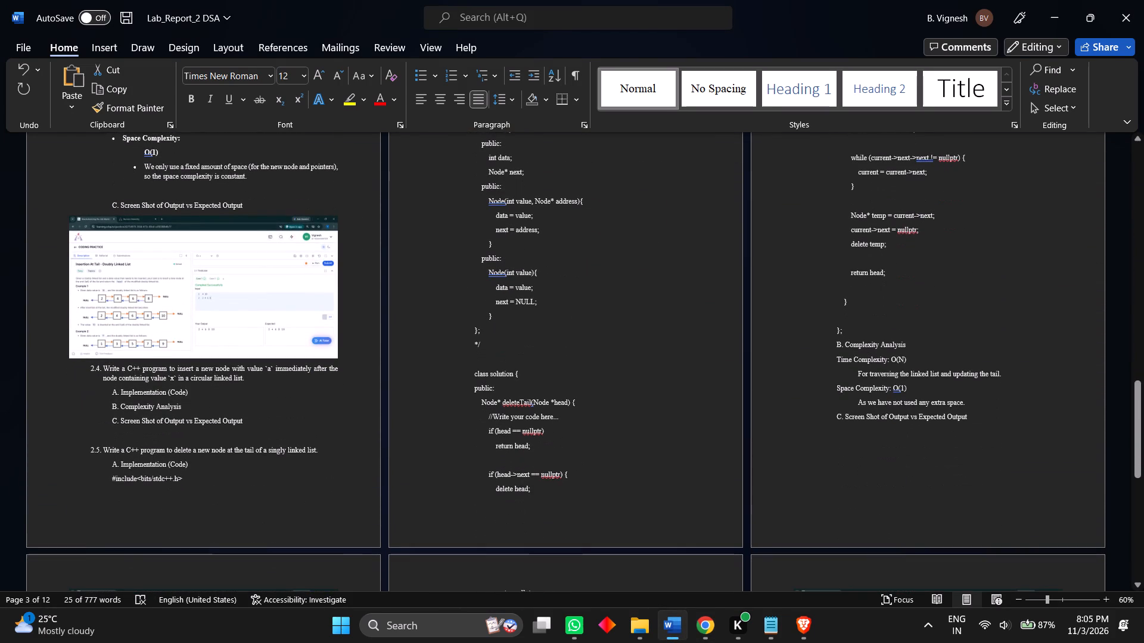
scroll(729, 453, down, 11)
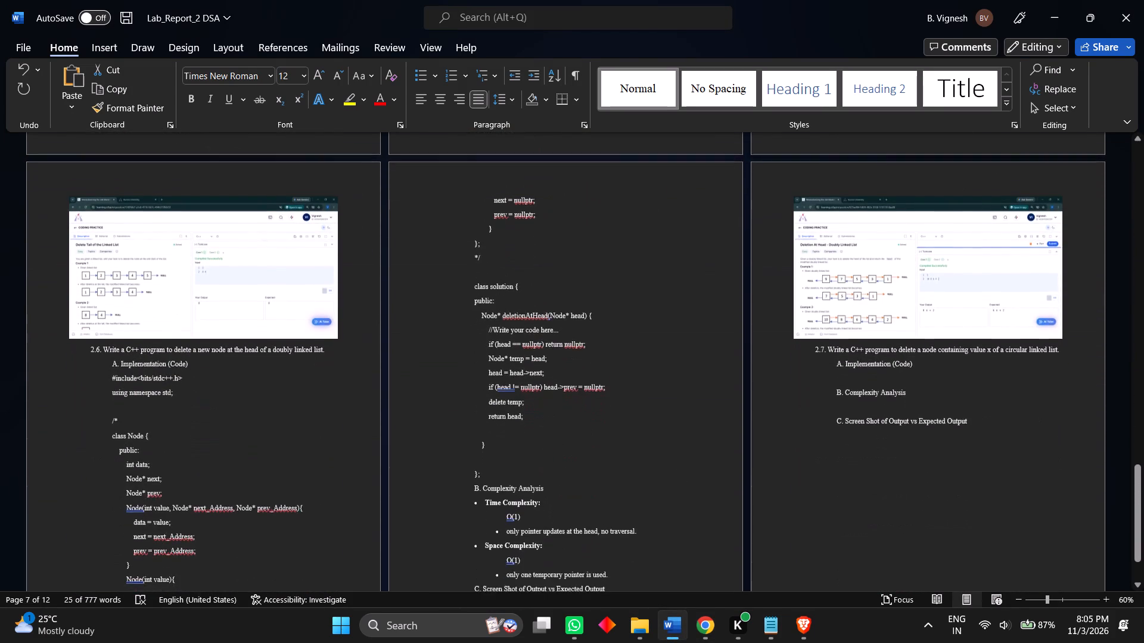
scroll(729, 454, down, 2)
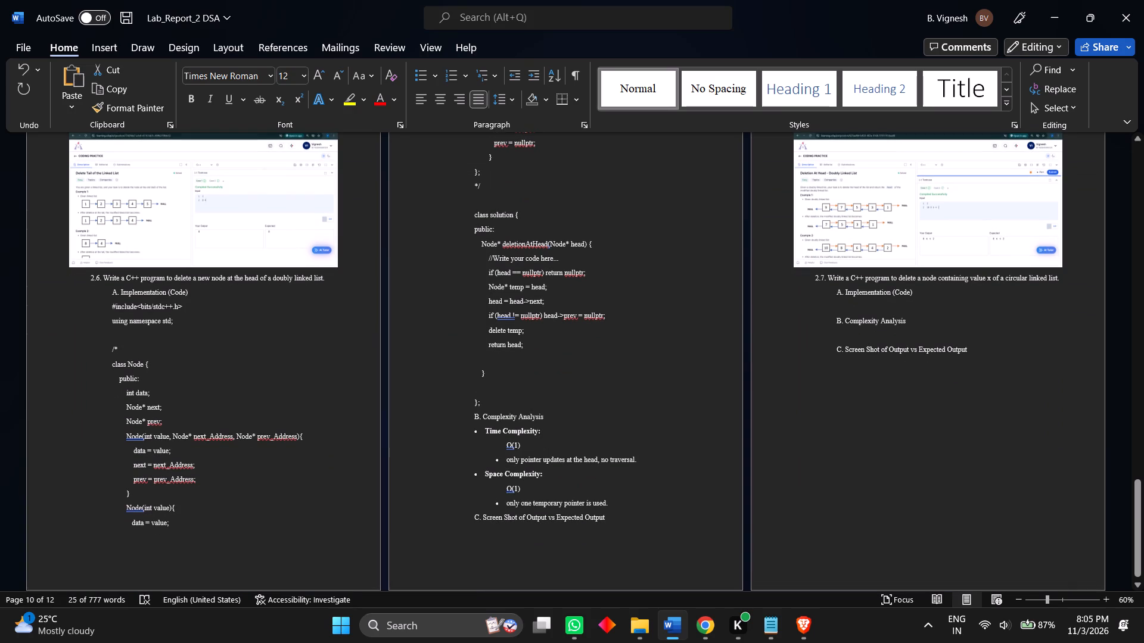
scroll(652, 446, down, 5)
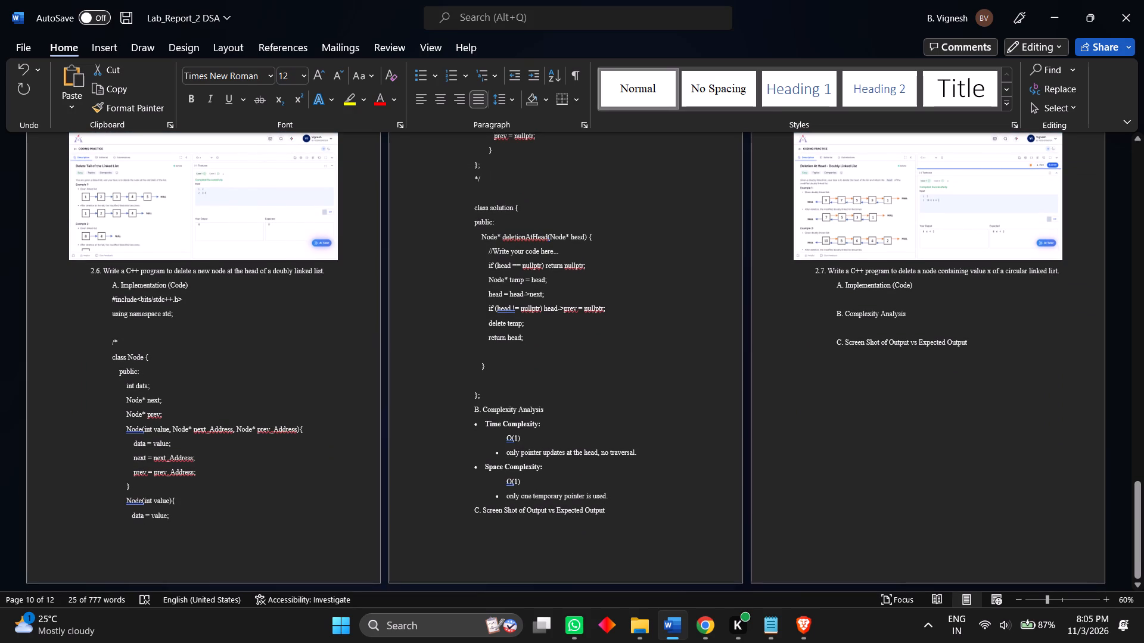
drag(975, 348, 825, 272)
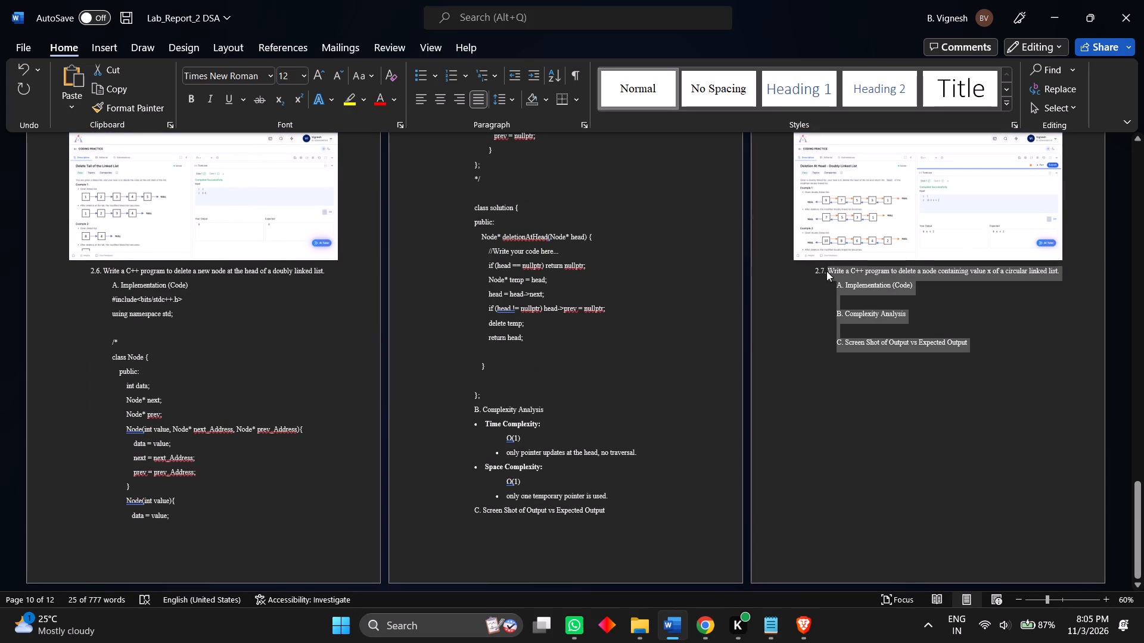
key(ctrl+c)
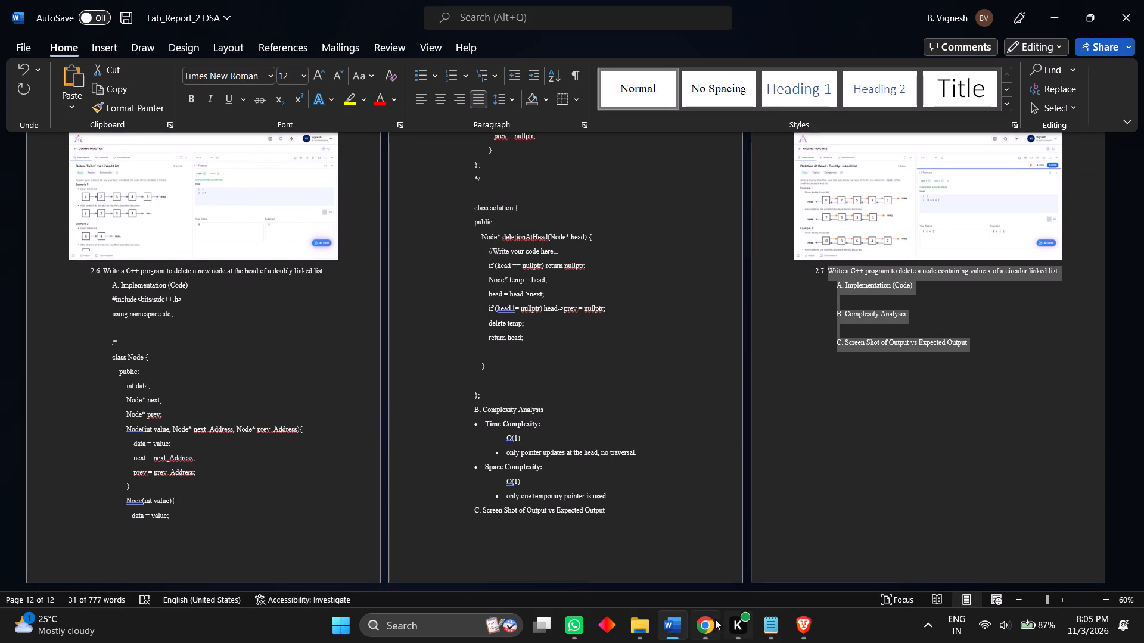
Close the separate Notepad window holding the cycleDetection code without saving its changes.
click(712, 620)
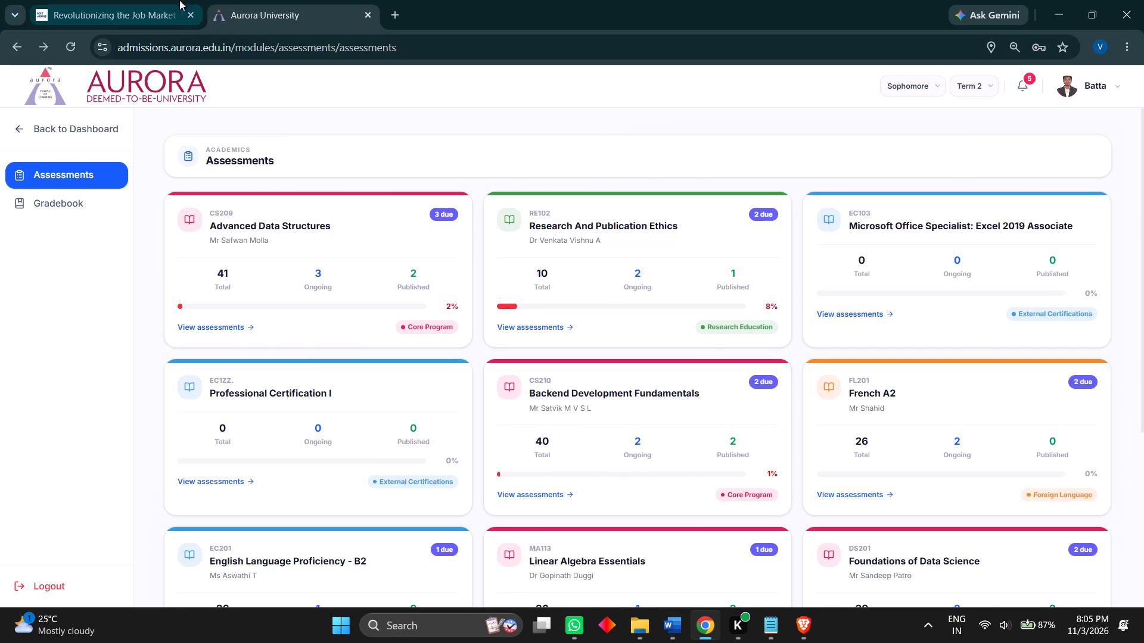
click(775, 616)
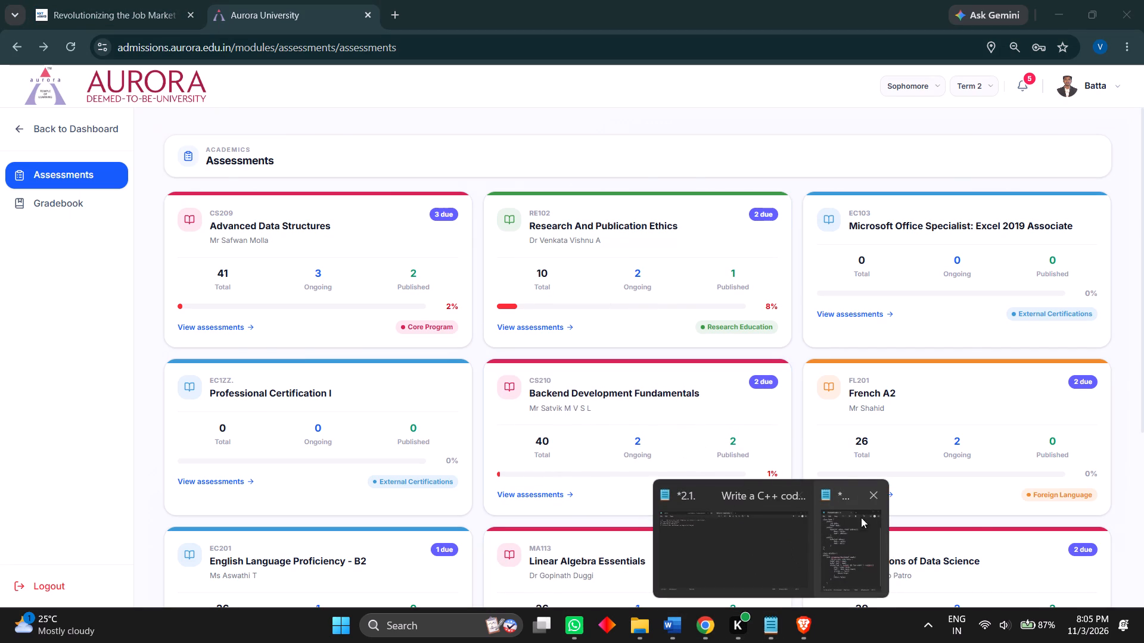
click(844, 543)
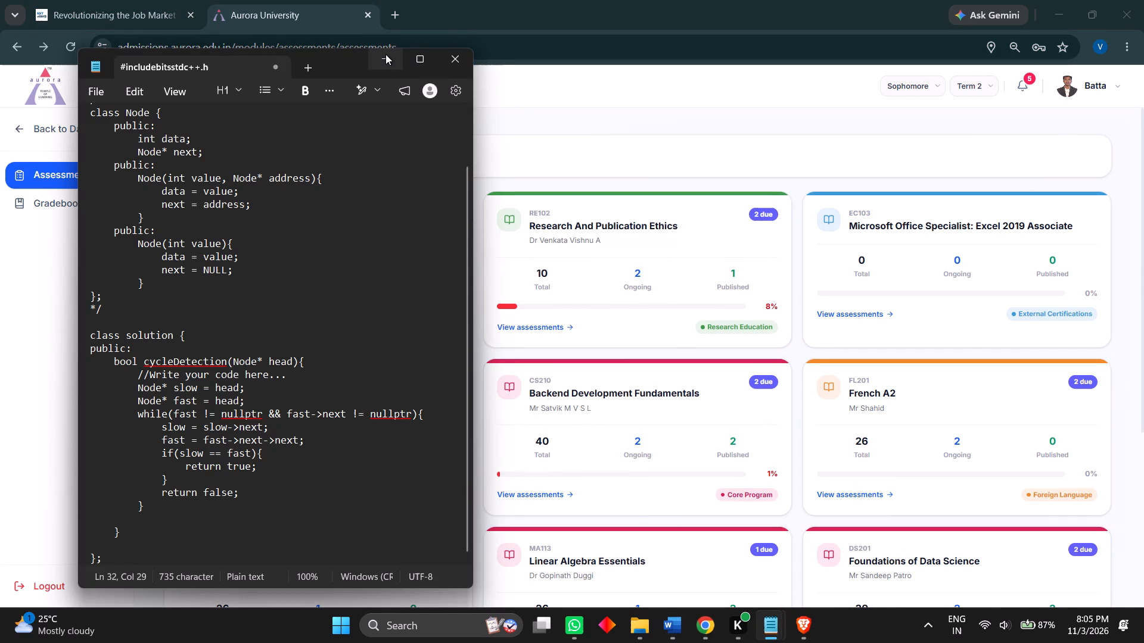
drag(213, 64, 377, 165)
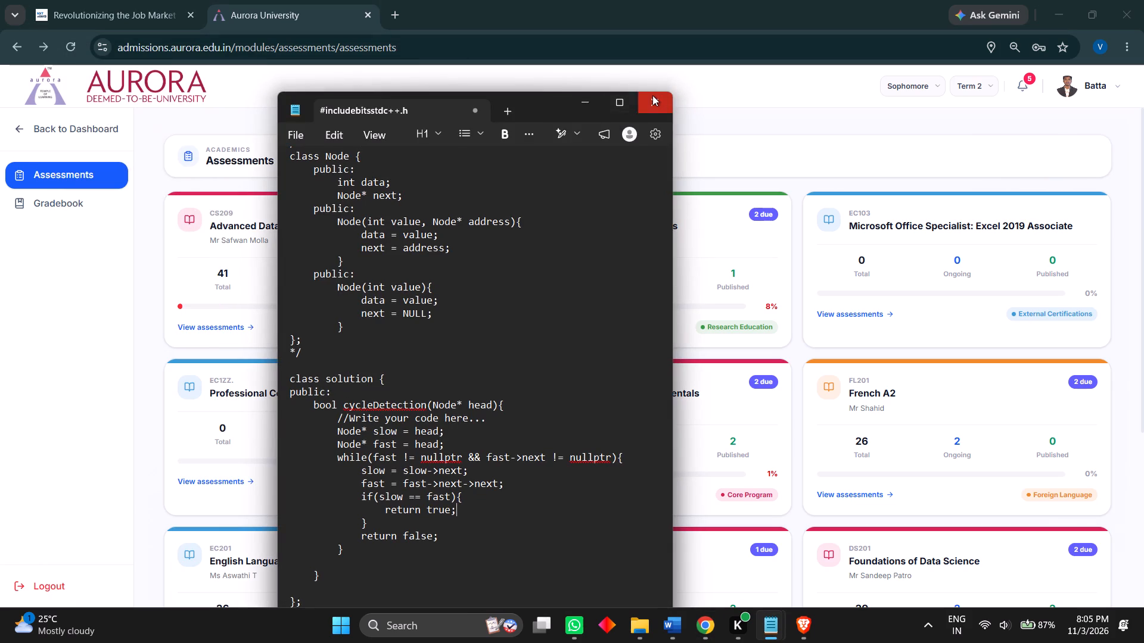
click(652, 95)
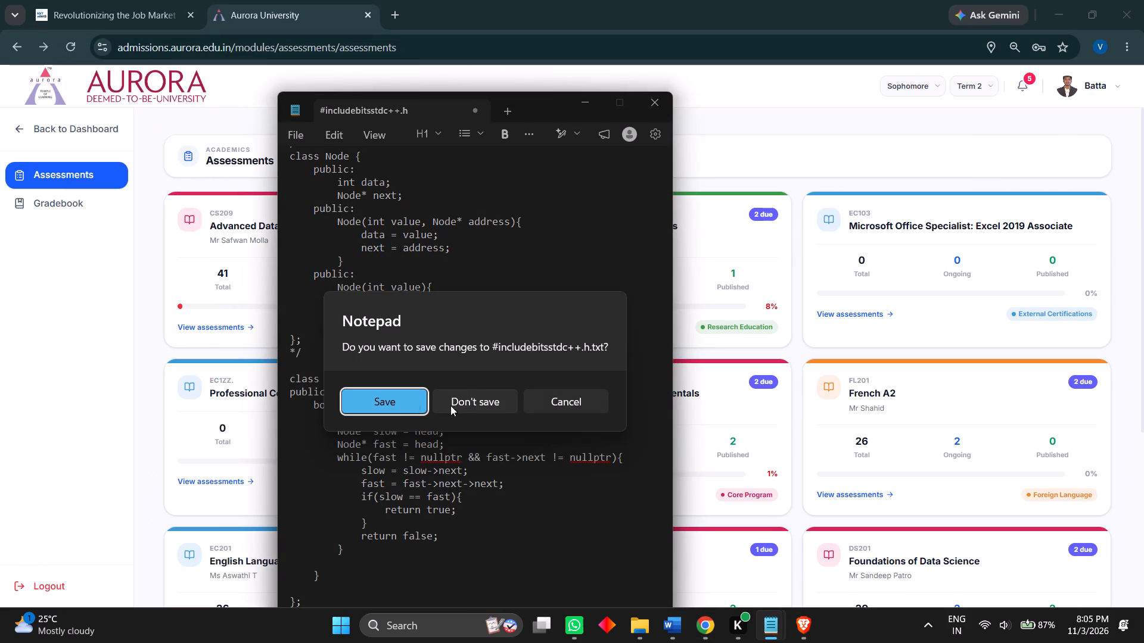
click(462, 405)
Paste question 2.7 below question 2.1 in the Notepad tab and add two blank lines between them.
click(775, 631)
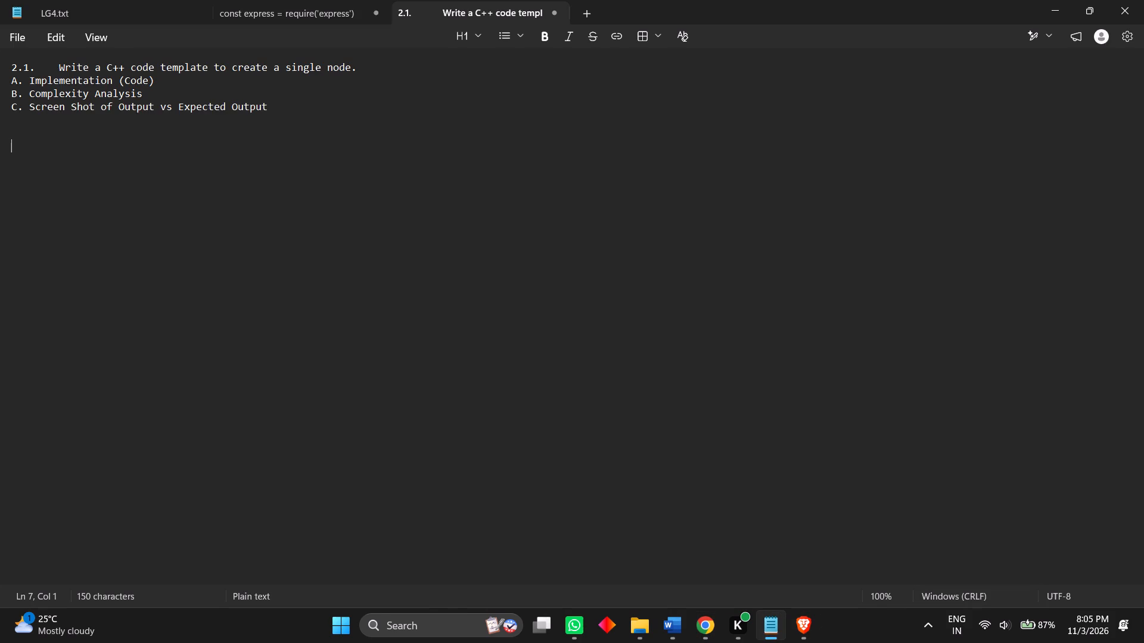
key(ctrl+v)
click(46, 127)
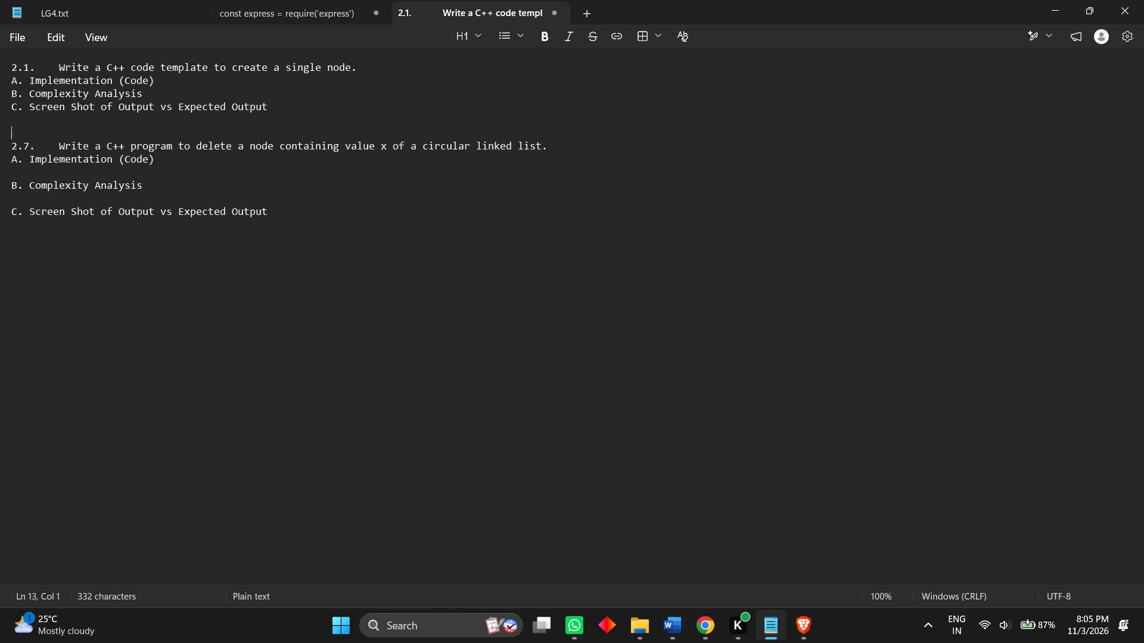
key(Return)
key(Return)
key(Up)
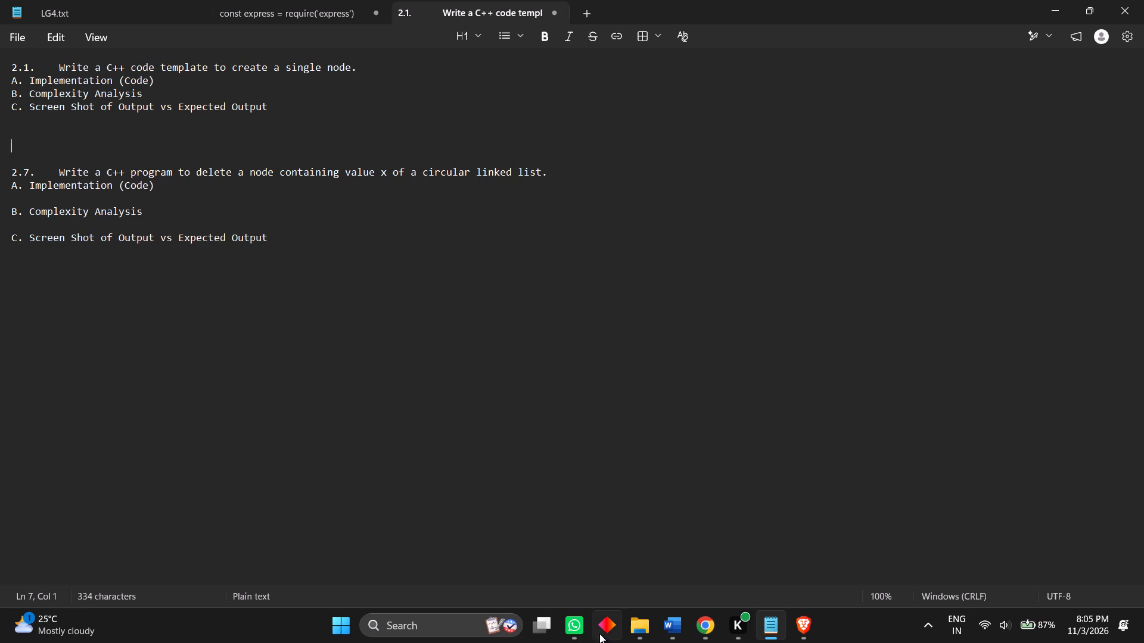
Copy question 2.4 with its headings A to C from the Word report into Notepad, between questions 2.1 and 2.7.
click(694, 628)
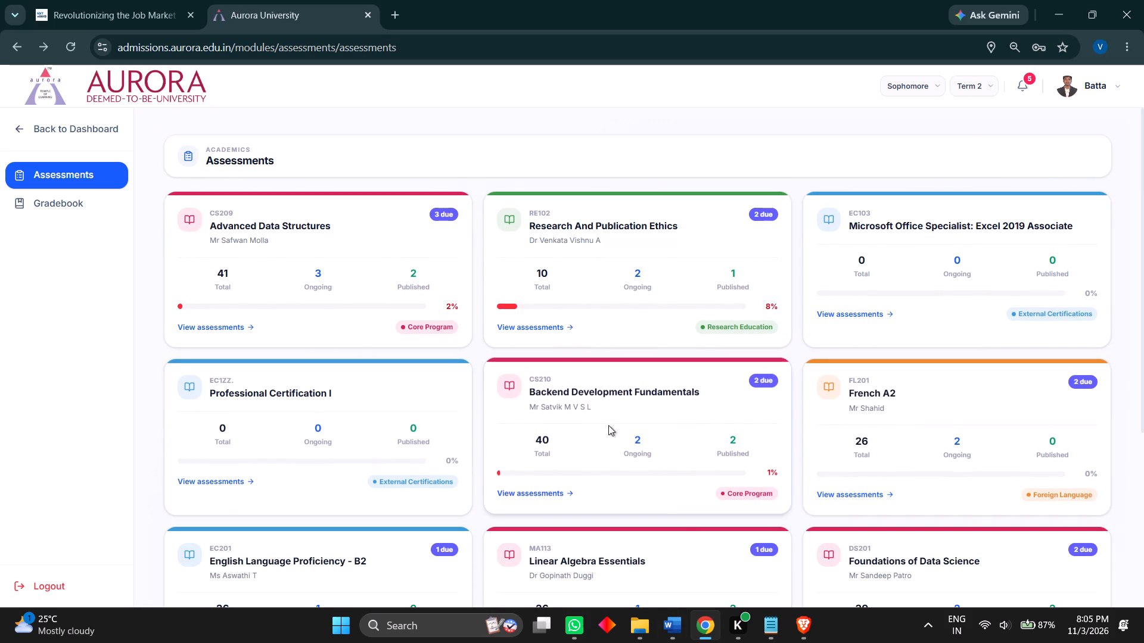
click(677, 622)
scroll(612, 403, up, 1)
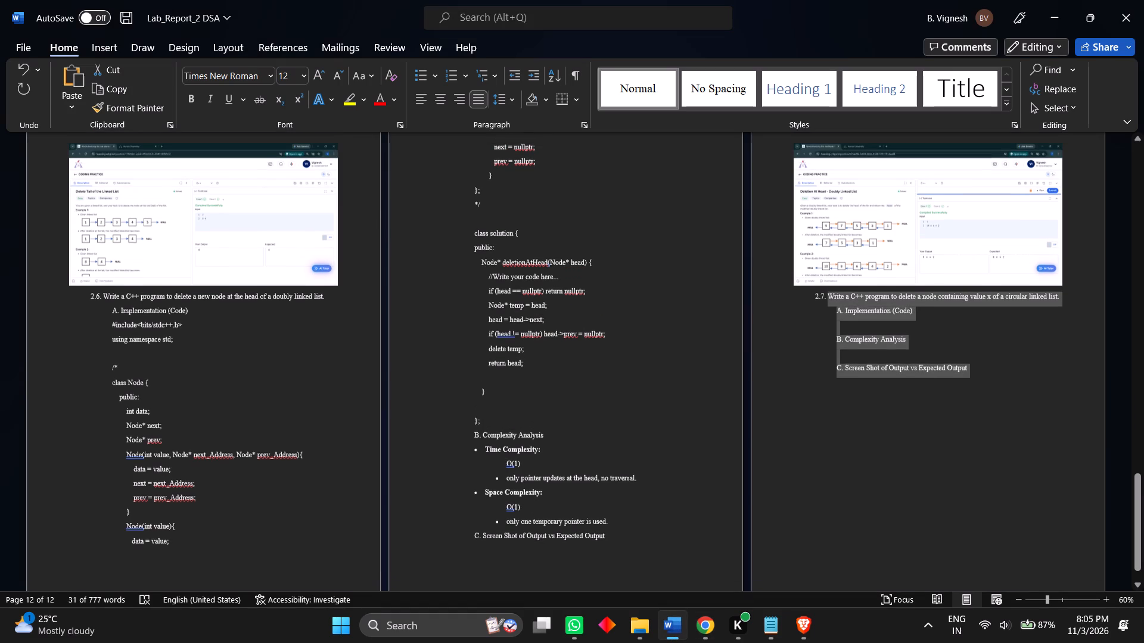
scroll(613, 403, up, 8)
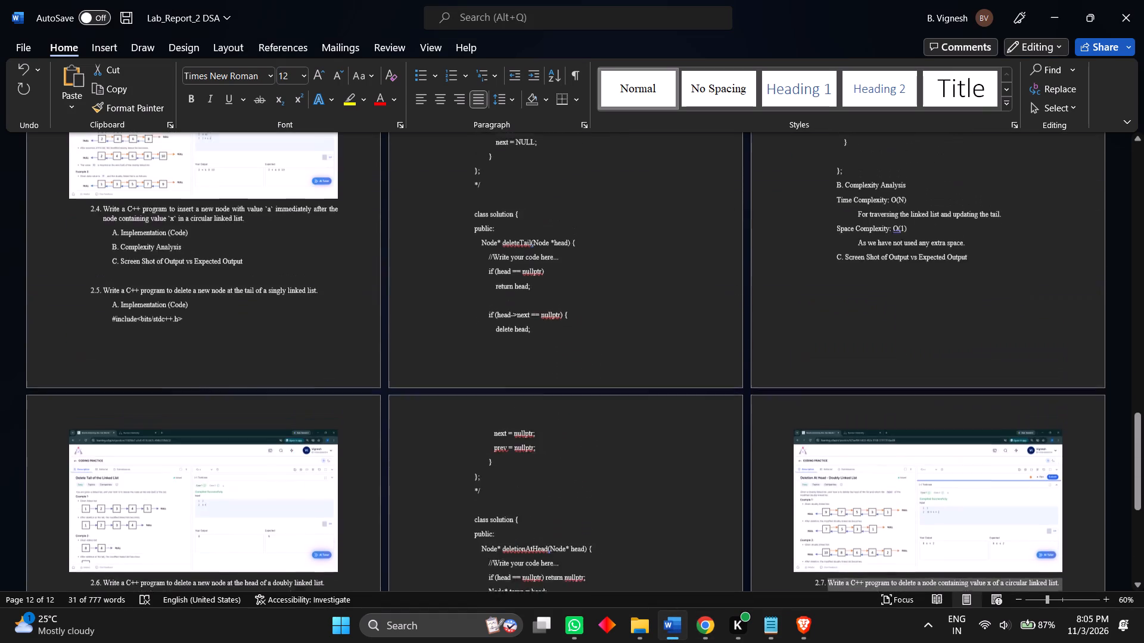
scroll(613, 401, up, 5)
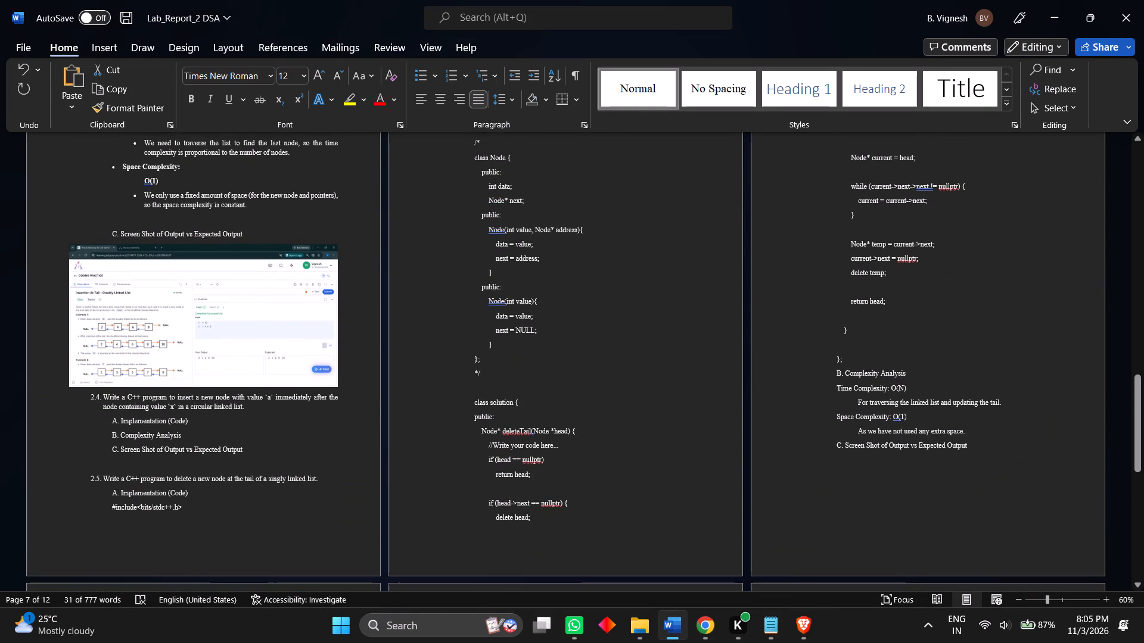
drag(247, 448, 141, 418)
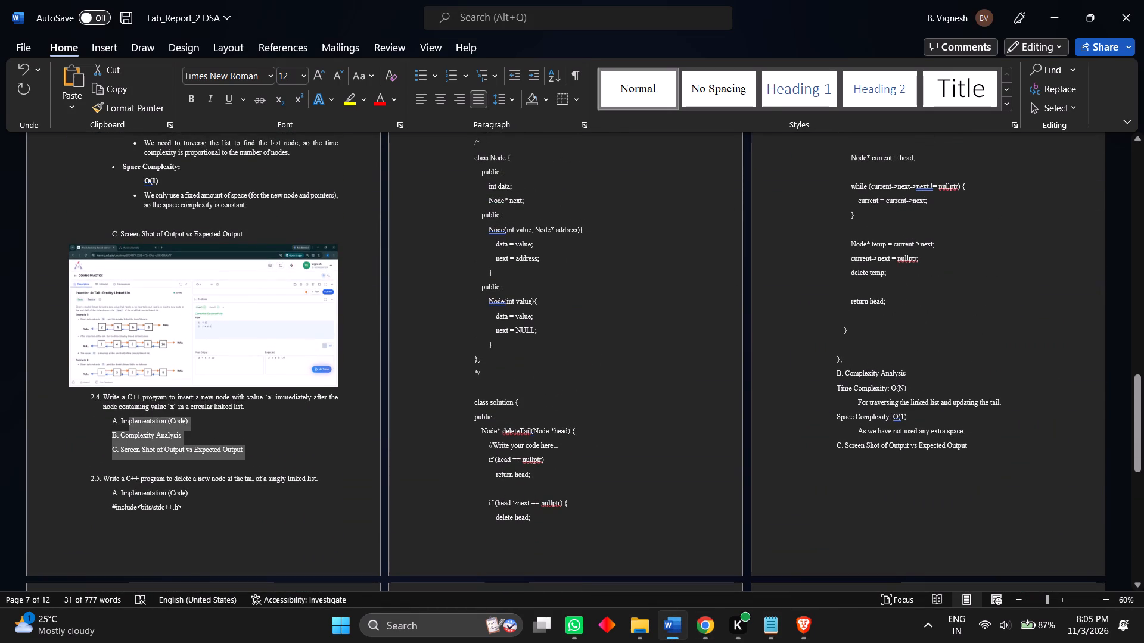
drag(141, 418, 89, 400)
key(ctrl+c)
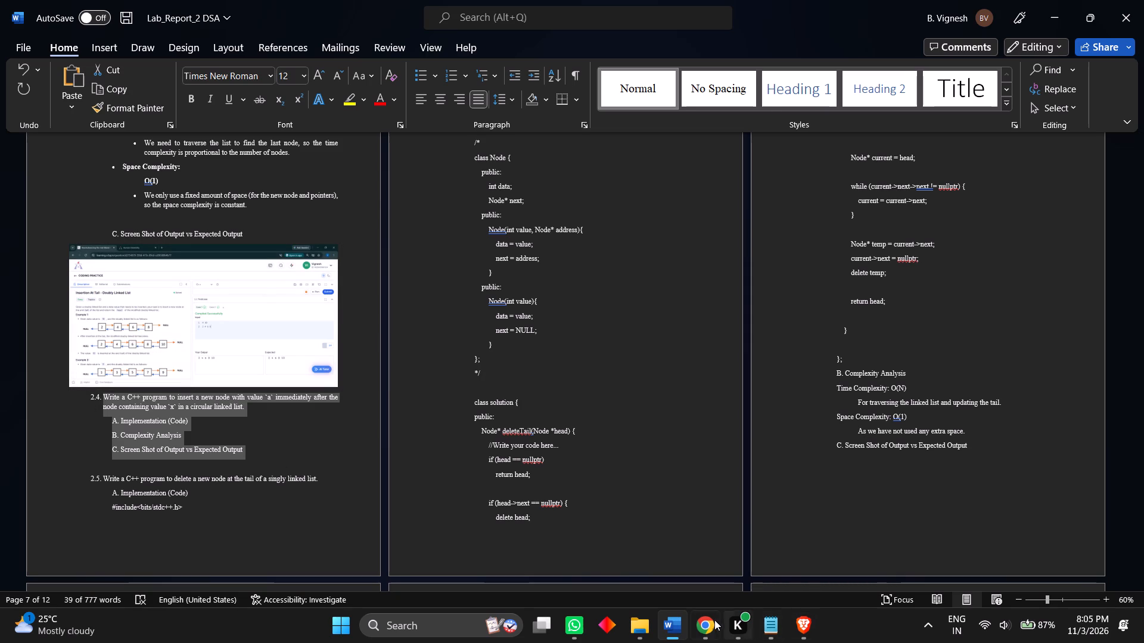
click(762, 626)
click(51, 299)
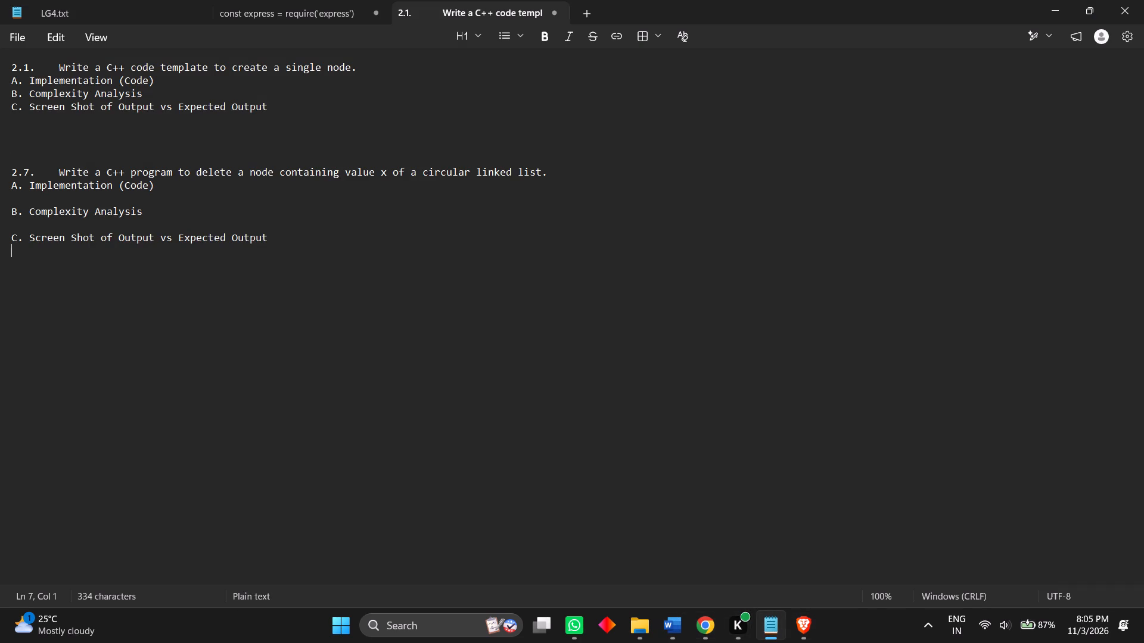
click(39, 149)
key(ctrl+v)
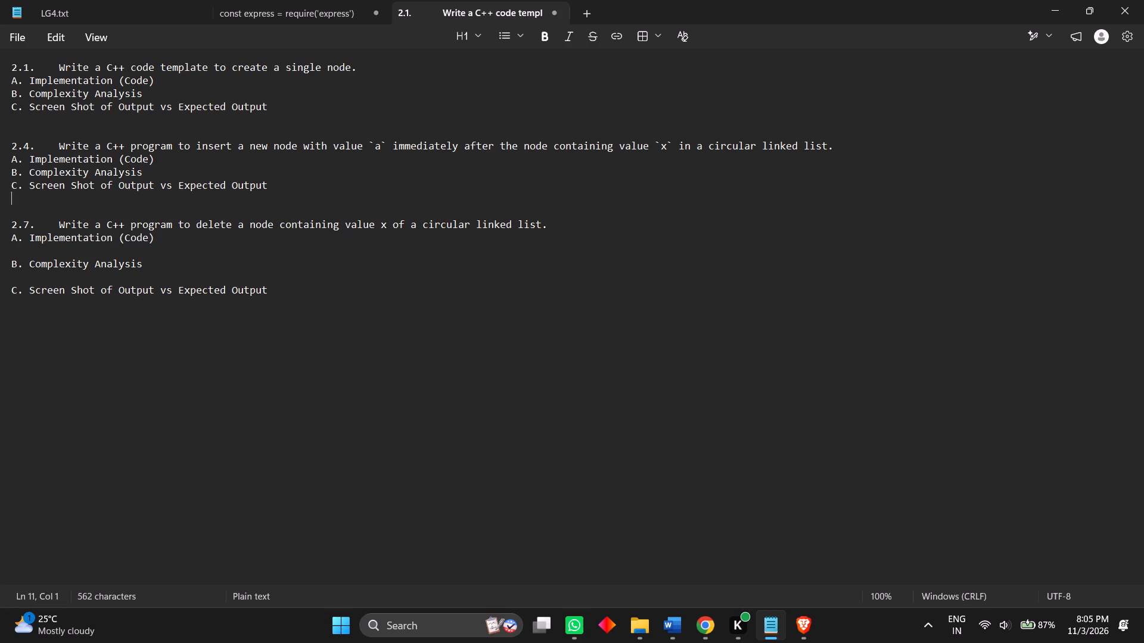
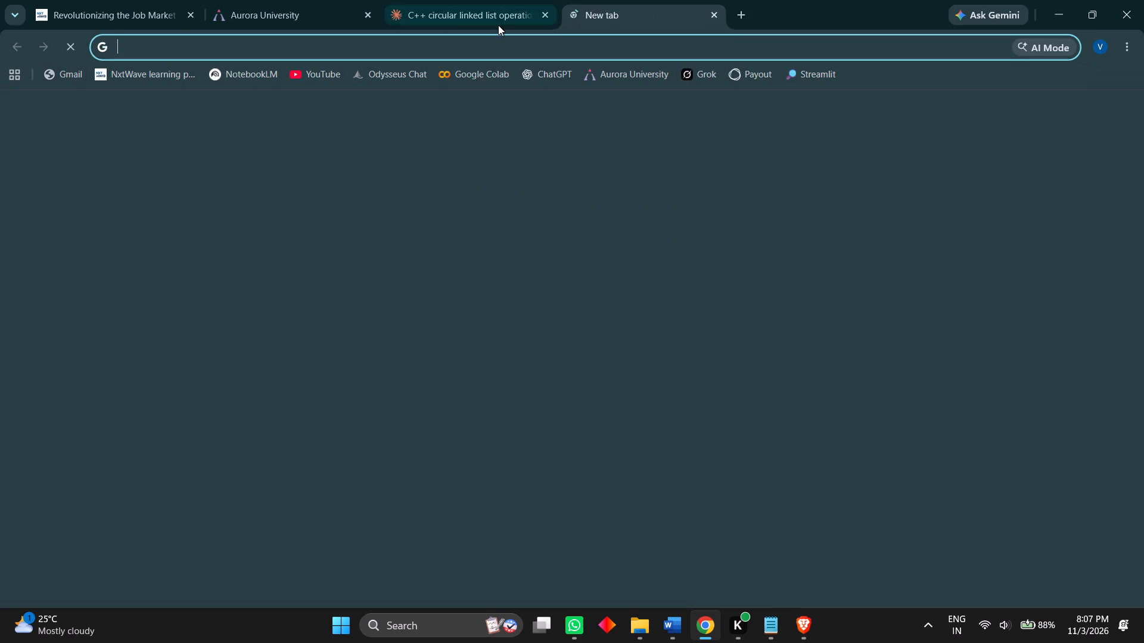
click(139, 73)
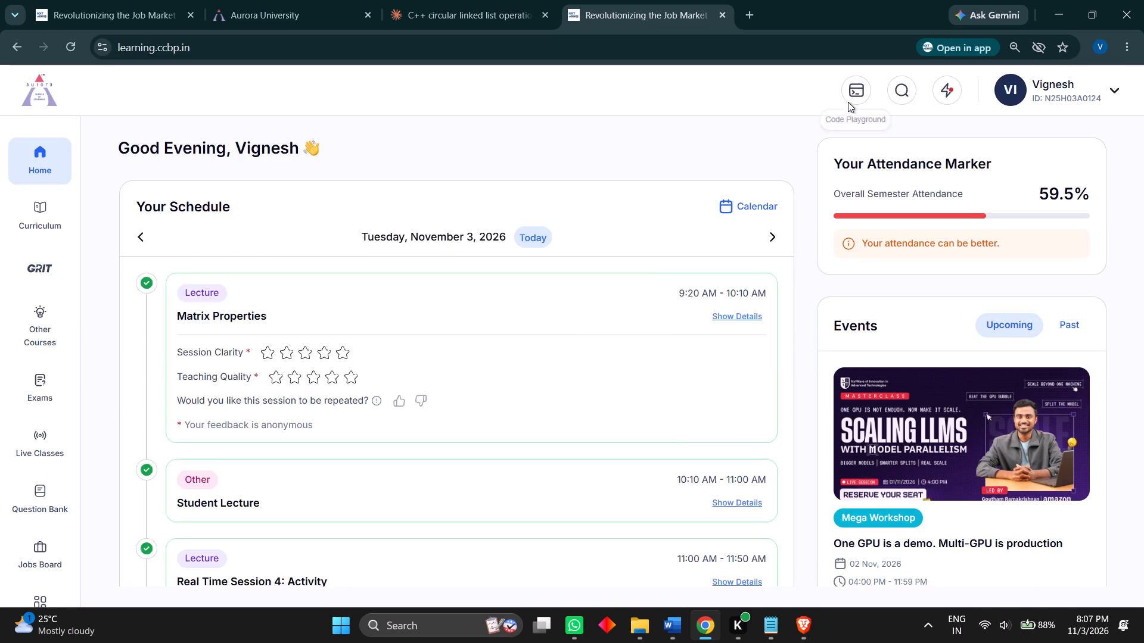
click(852, 93)
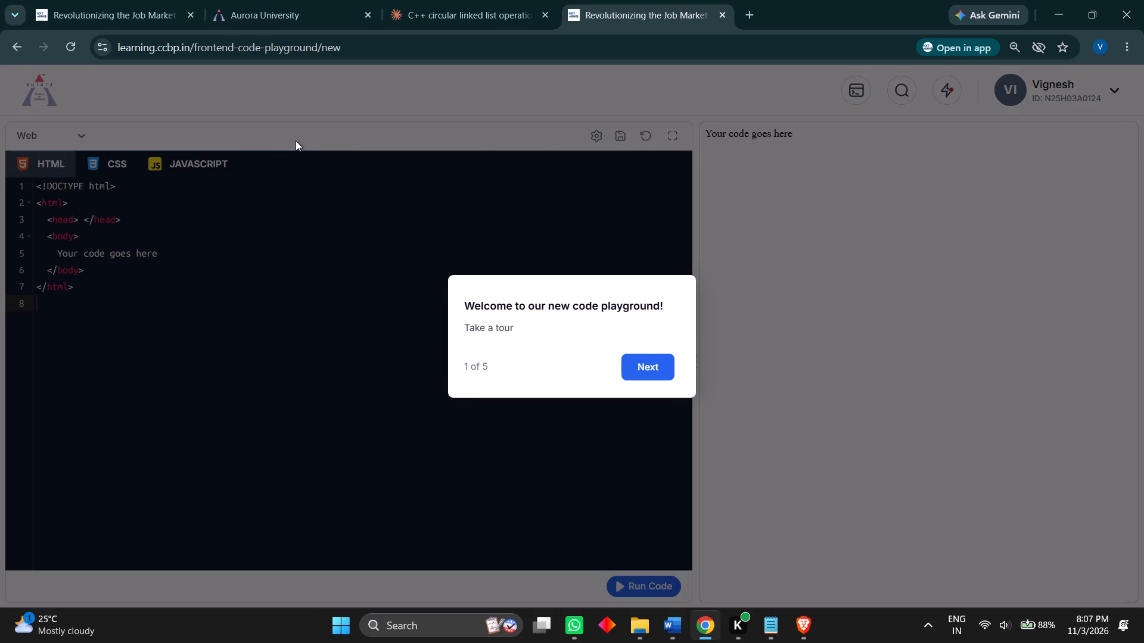
click(648, 357)
click(649, 364)
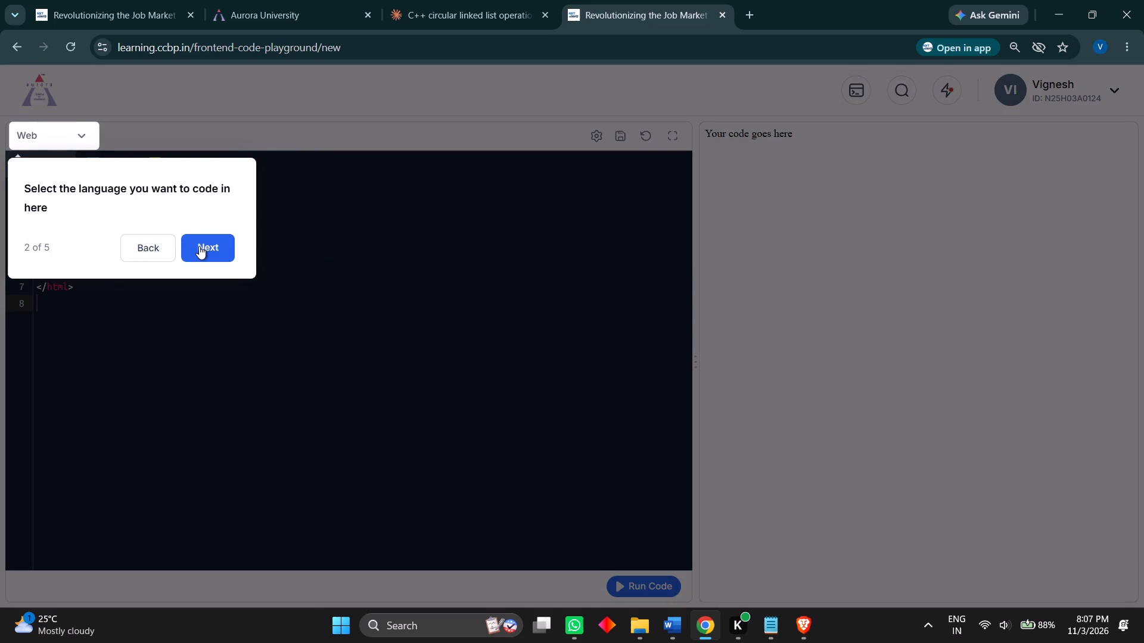
click(199, 246)
click(876, 568)
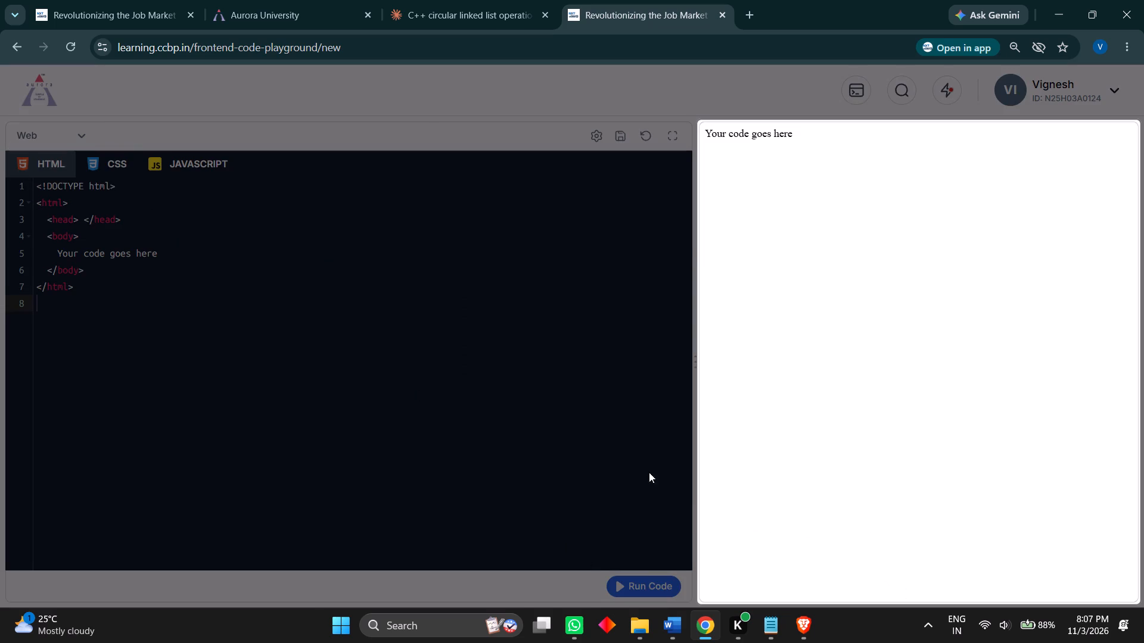
click(640, 216)
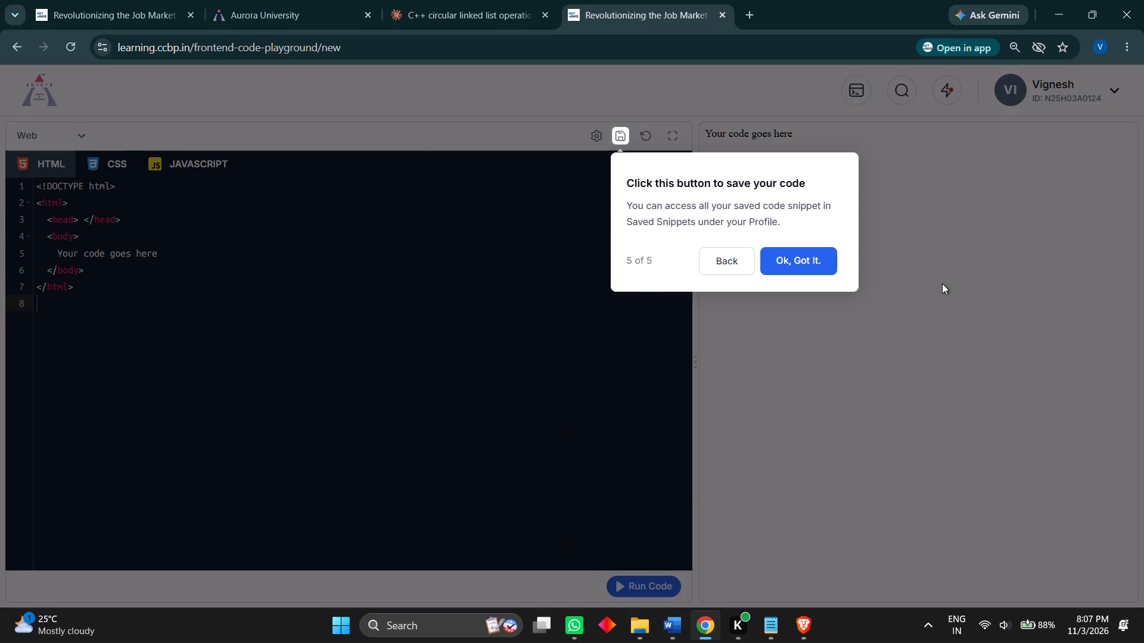
click(803, 254)
Set the playground's programming language to C++.
click(64, 135)
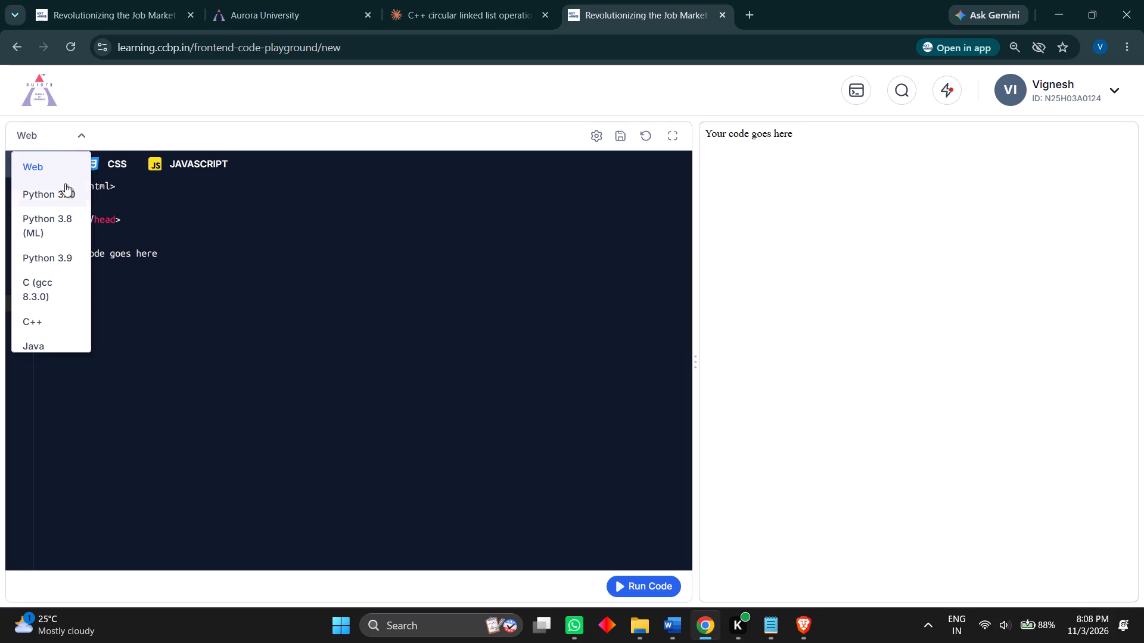
click(42, 312)
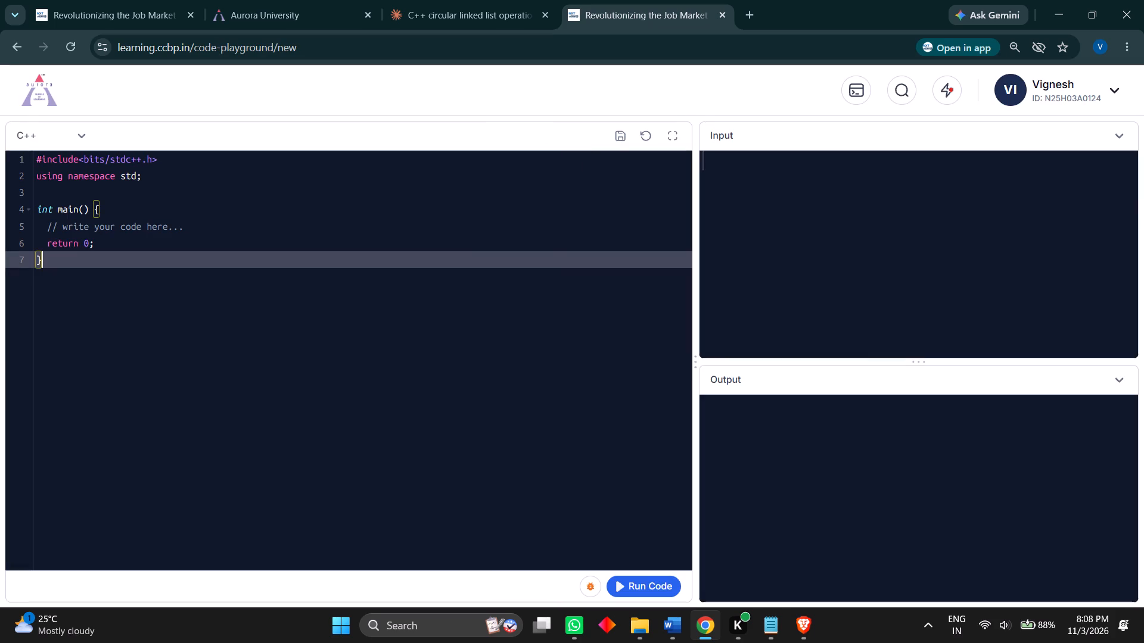
Delete the starter template's main function from the code editor, keeping the #include<bits/stdc++.h> line.
key(ctrl+a)
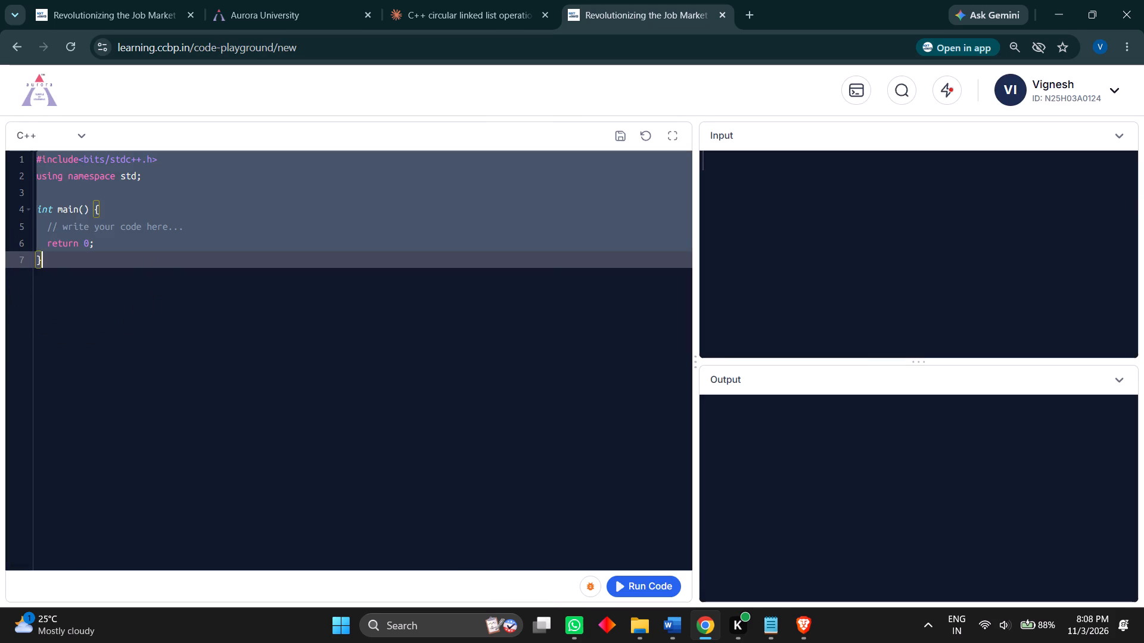
key(ctrl+a)
click(75, 269)
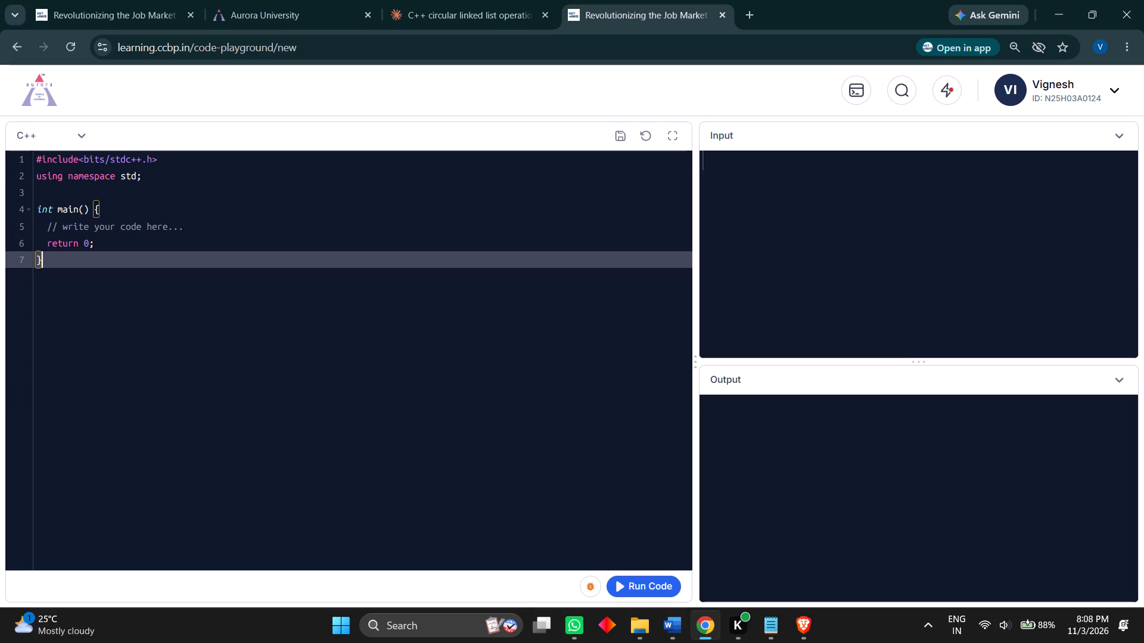
click(154, 182)
drag(154, 182, 32, 248)
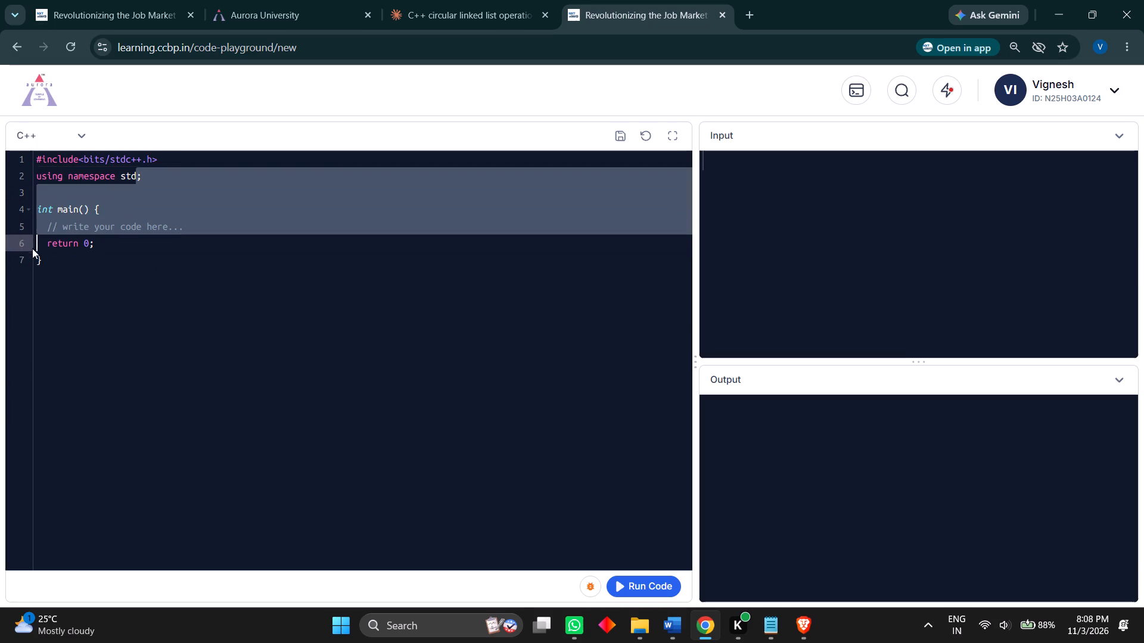
drag(32, 248, 33, 263)
key(BackSpace)
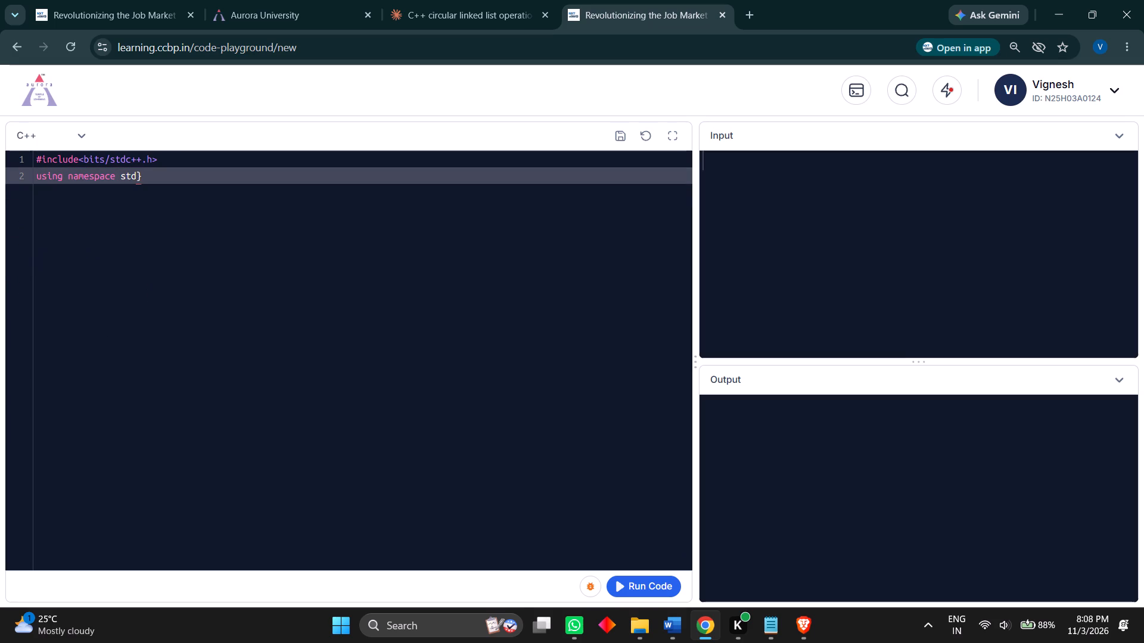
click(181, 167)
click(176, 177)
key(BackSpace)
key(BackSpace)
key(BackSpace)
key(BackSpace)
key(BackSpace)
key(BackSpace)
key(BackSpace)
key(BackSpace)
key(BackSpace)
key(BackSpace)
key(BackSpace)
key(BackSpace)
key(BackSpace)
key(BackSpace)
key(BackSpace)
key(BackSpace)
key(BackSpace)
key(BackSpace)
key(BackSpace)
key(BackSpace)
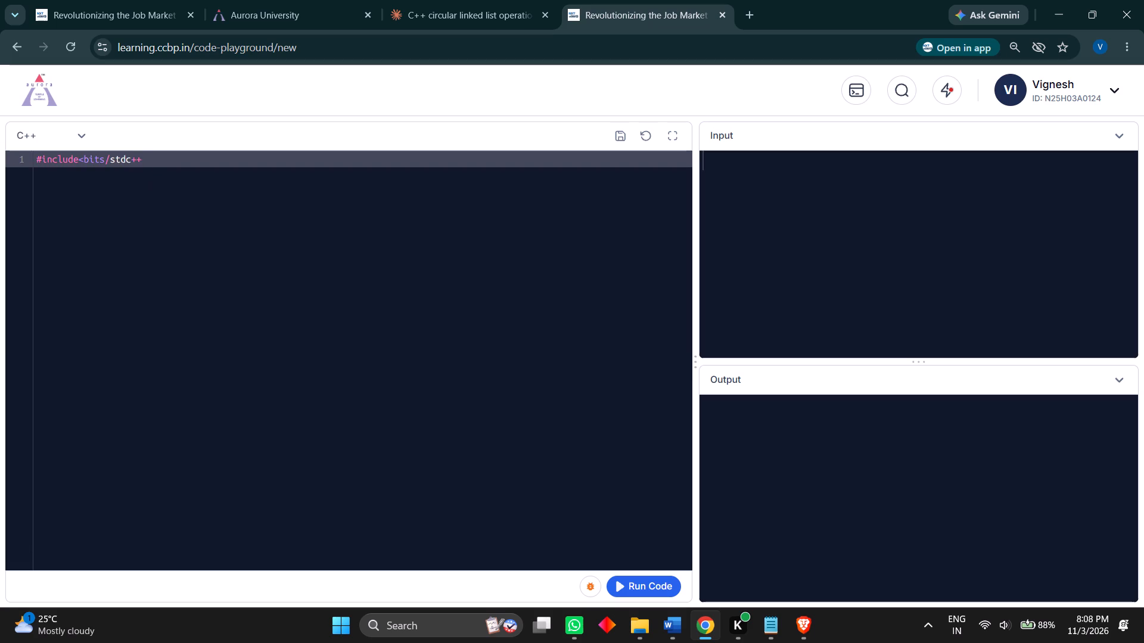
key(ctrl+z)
Replace the leftover namespace line below #include<bits/stdc++.h> with the copied question 2.1 node template code.
click(171, 188)
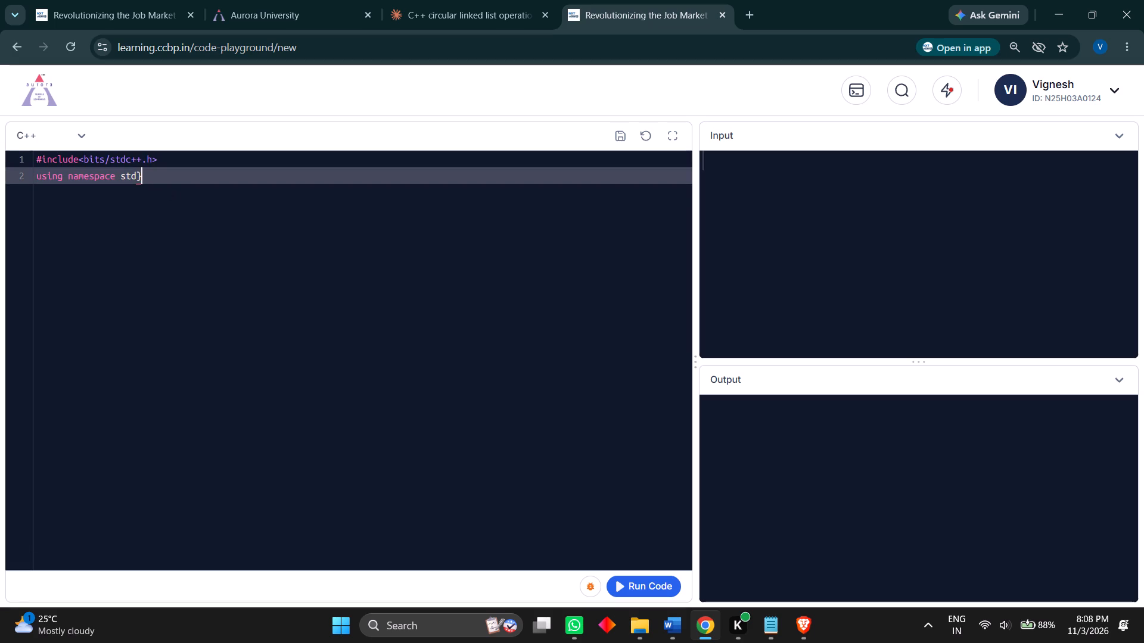
drag(168, 188, 26, 176)
key(BackSpace)
key(ctrl+v)
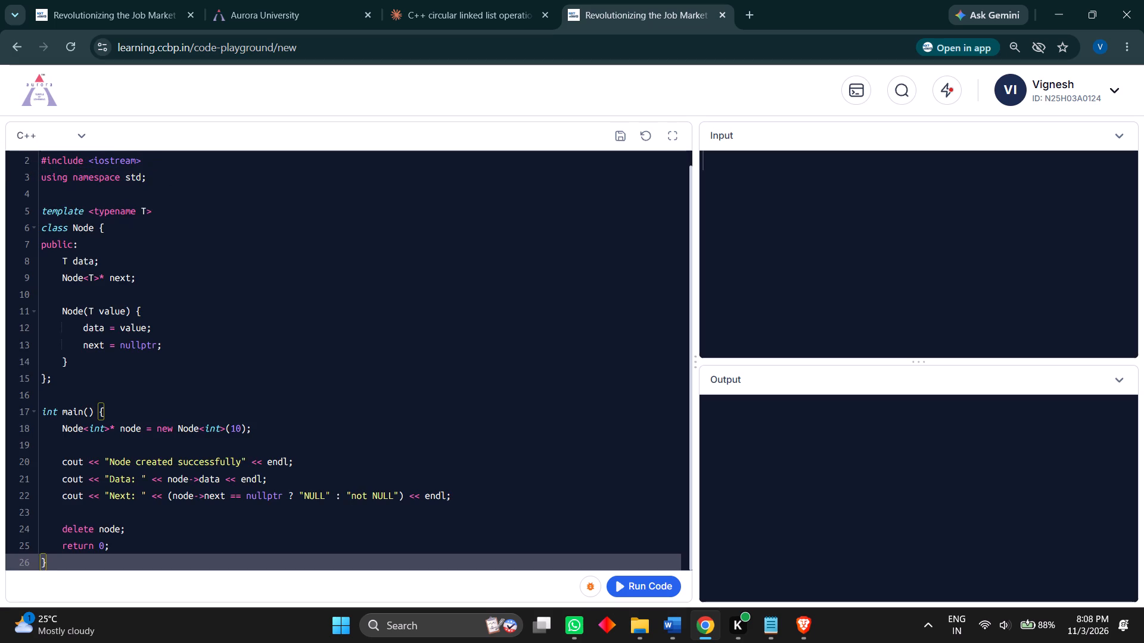
Run the question 2.1 program in the playground to produce its output.
scroll(135, 279, up, 5)
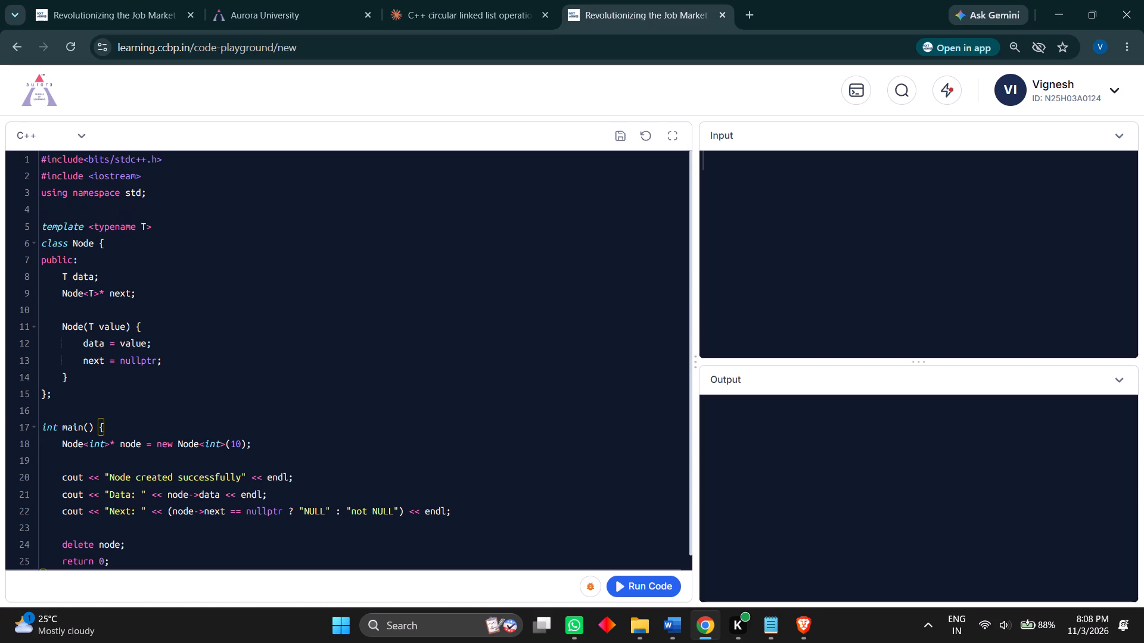
click(658, 592)
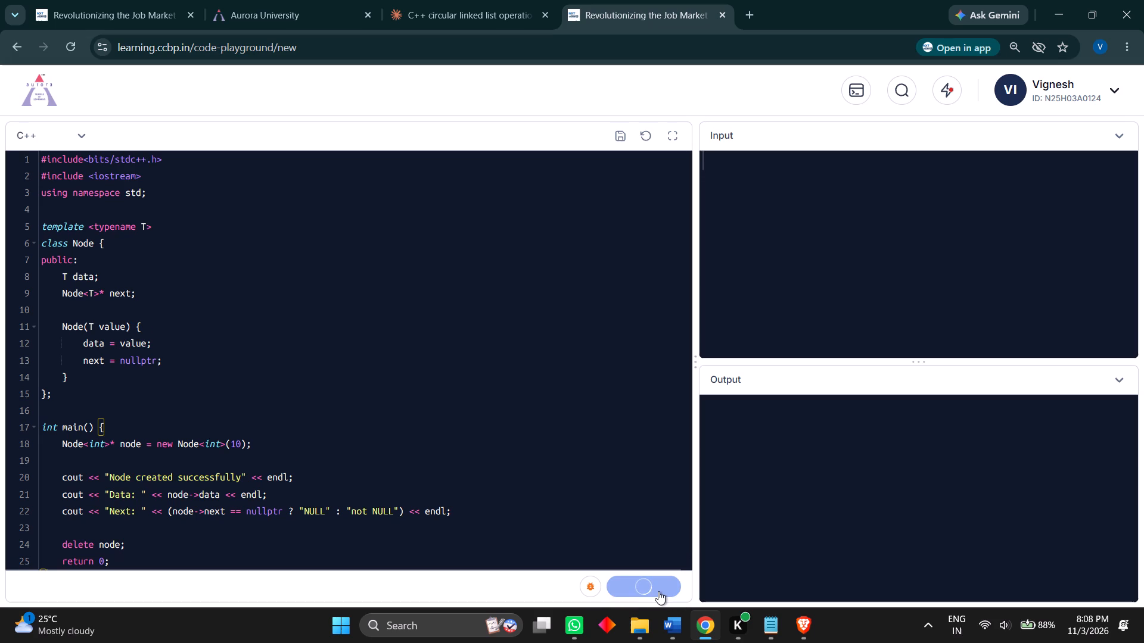
click(658, 591)
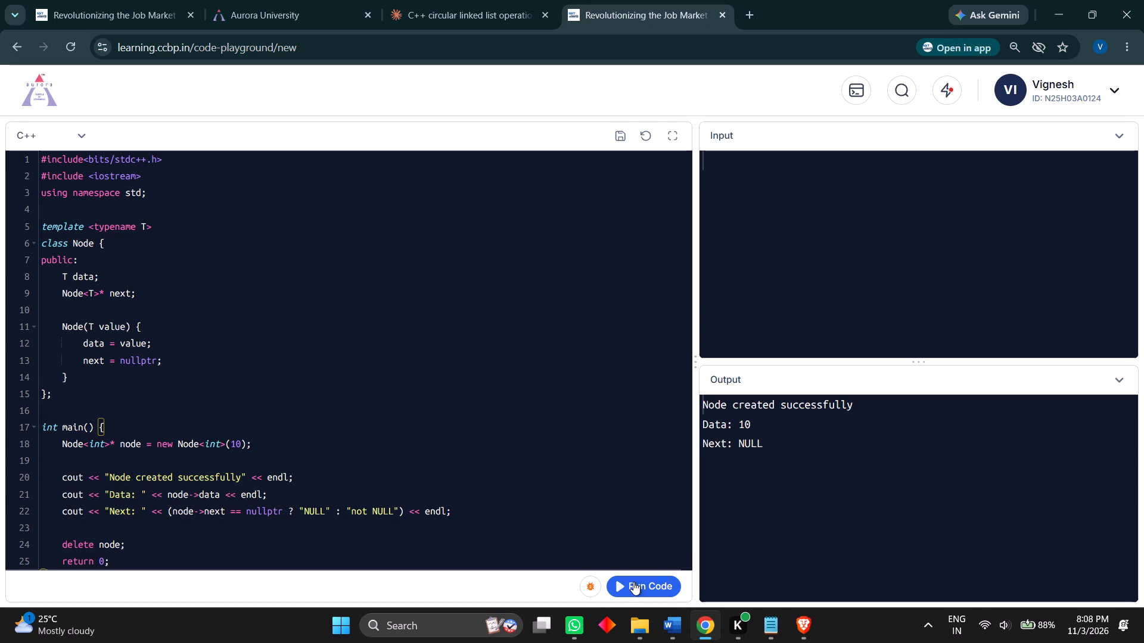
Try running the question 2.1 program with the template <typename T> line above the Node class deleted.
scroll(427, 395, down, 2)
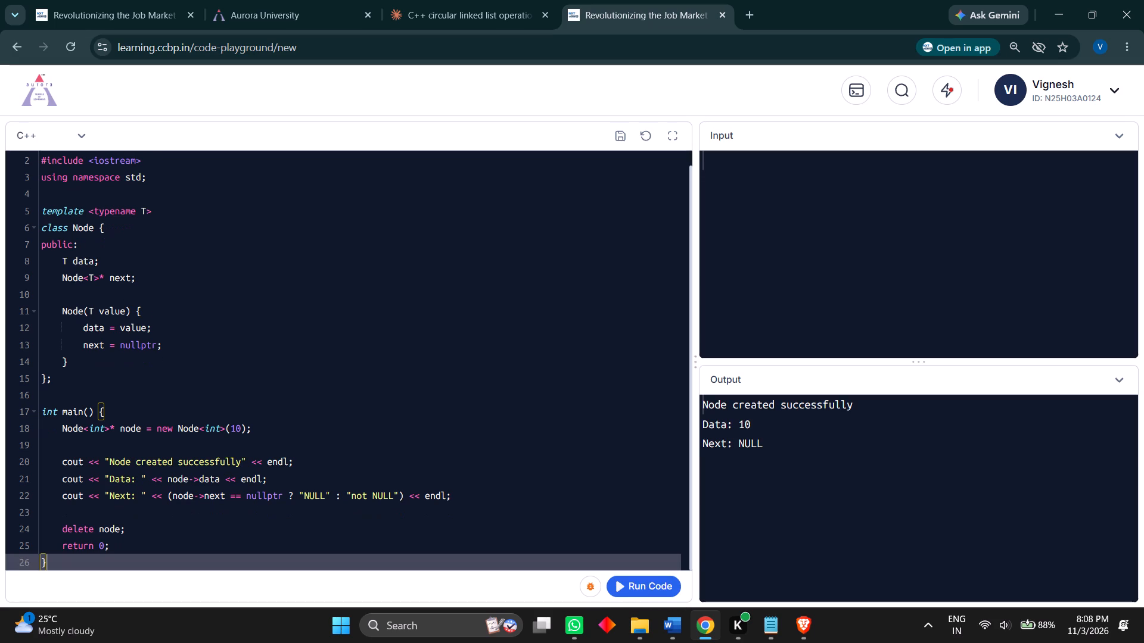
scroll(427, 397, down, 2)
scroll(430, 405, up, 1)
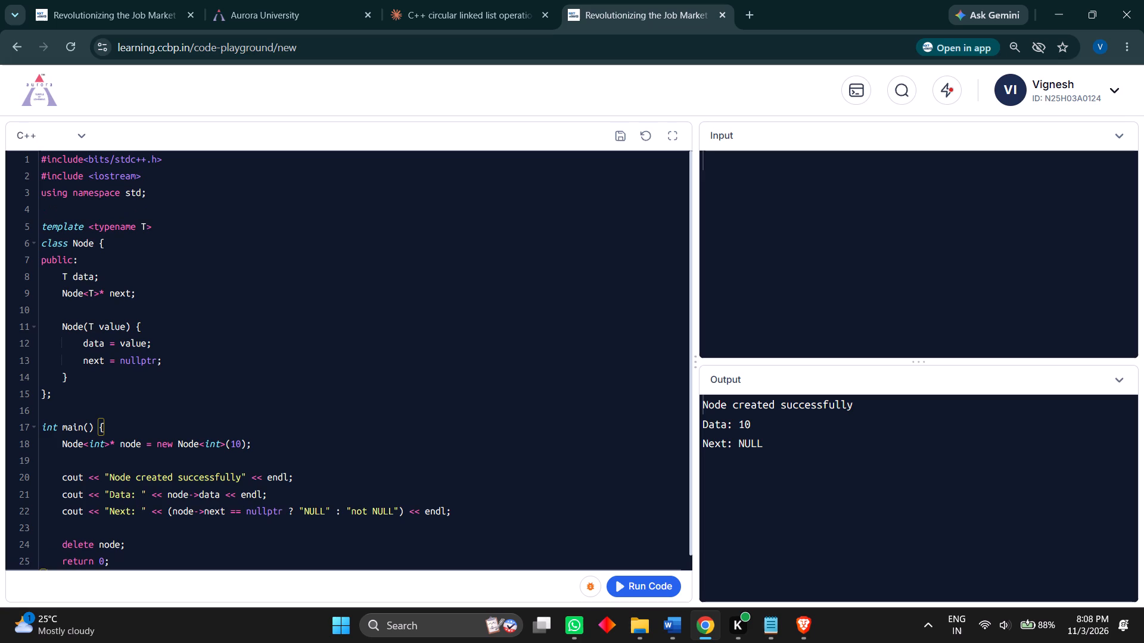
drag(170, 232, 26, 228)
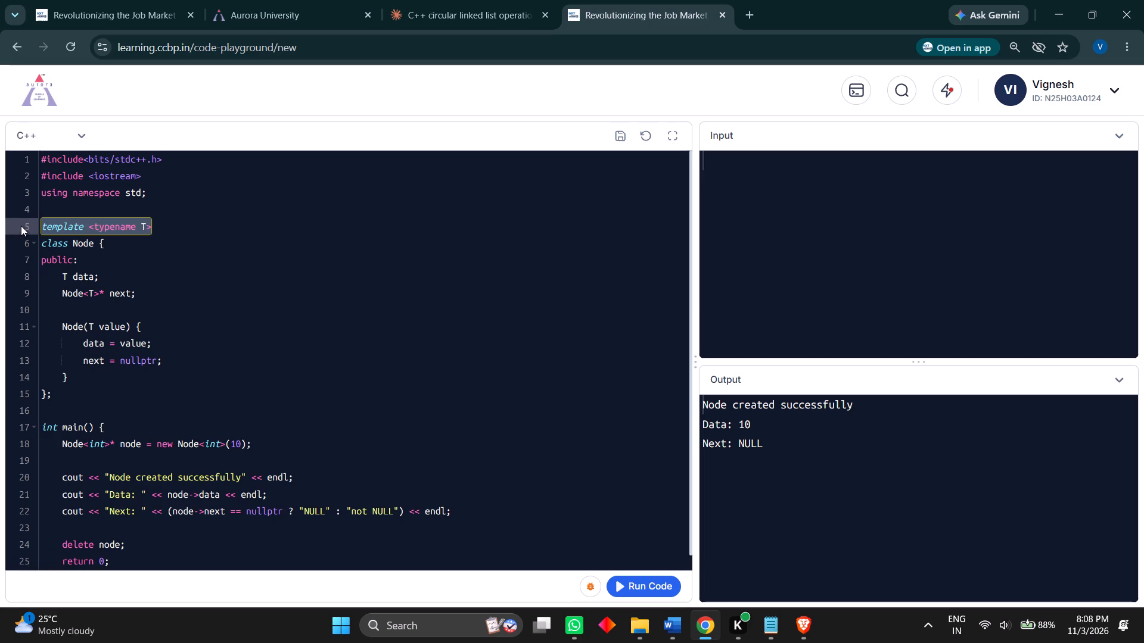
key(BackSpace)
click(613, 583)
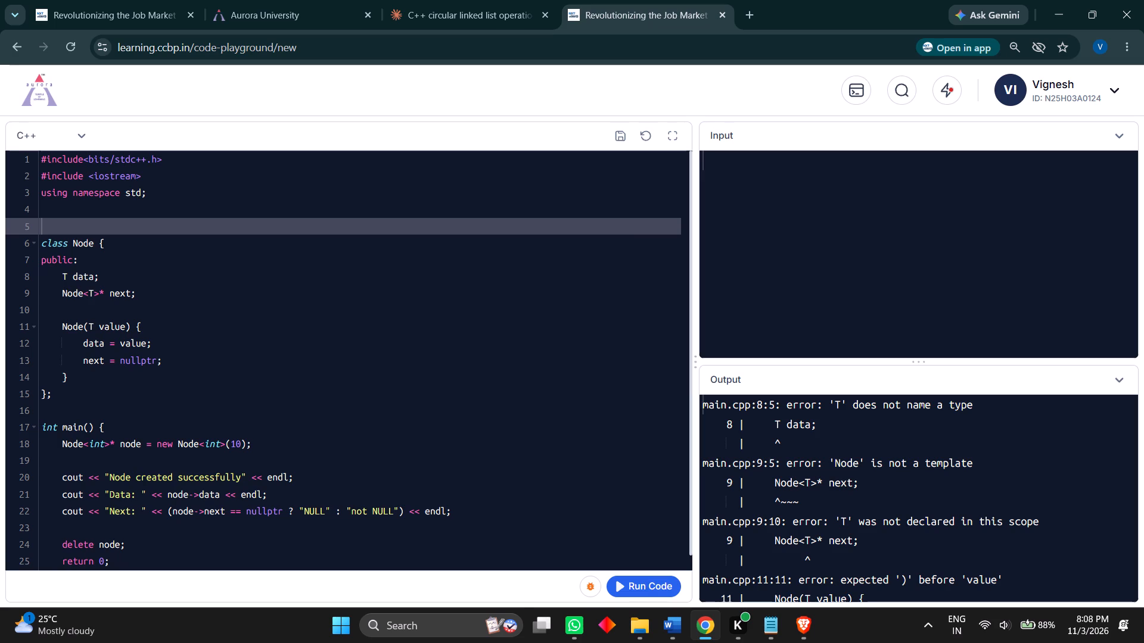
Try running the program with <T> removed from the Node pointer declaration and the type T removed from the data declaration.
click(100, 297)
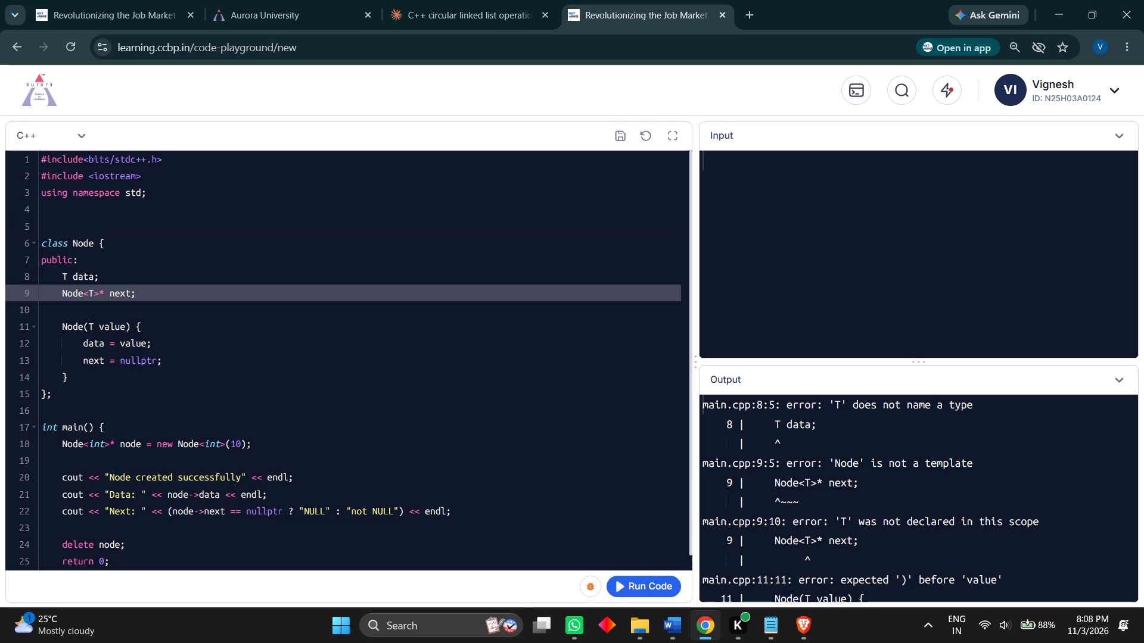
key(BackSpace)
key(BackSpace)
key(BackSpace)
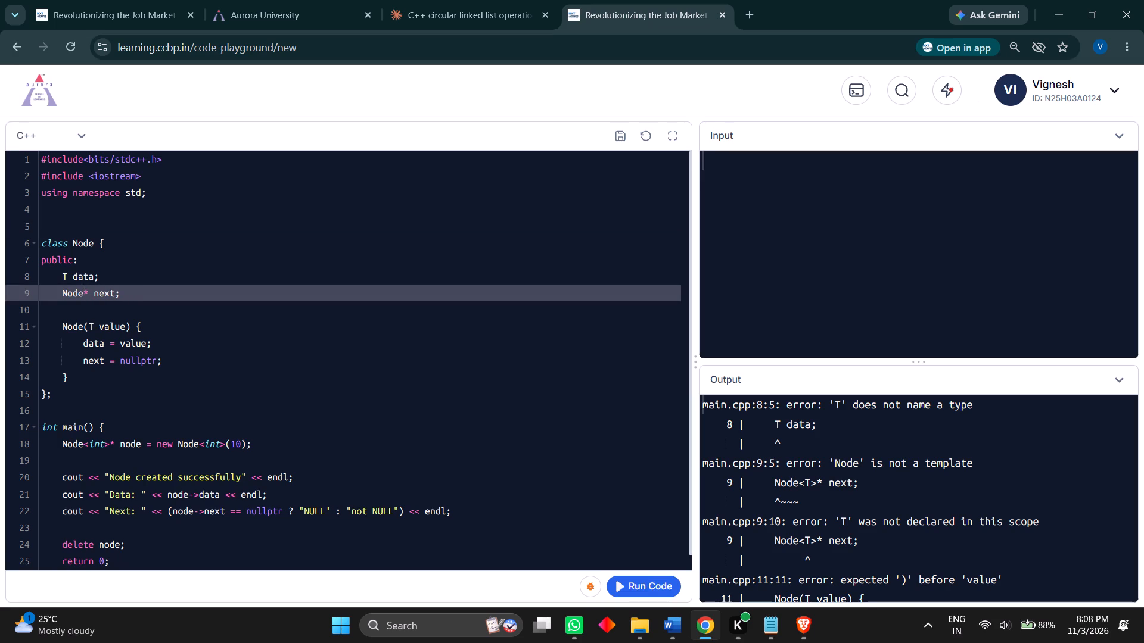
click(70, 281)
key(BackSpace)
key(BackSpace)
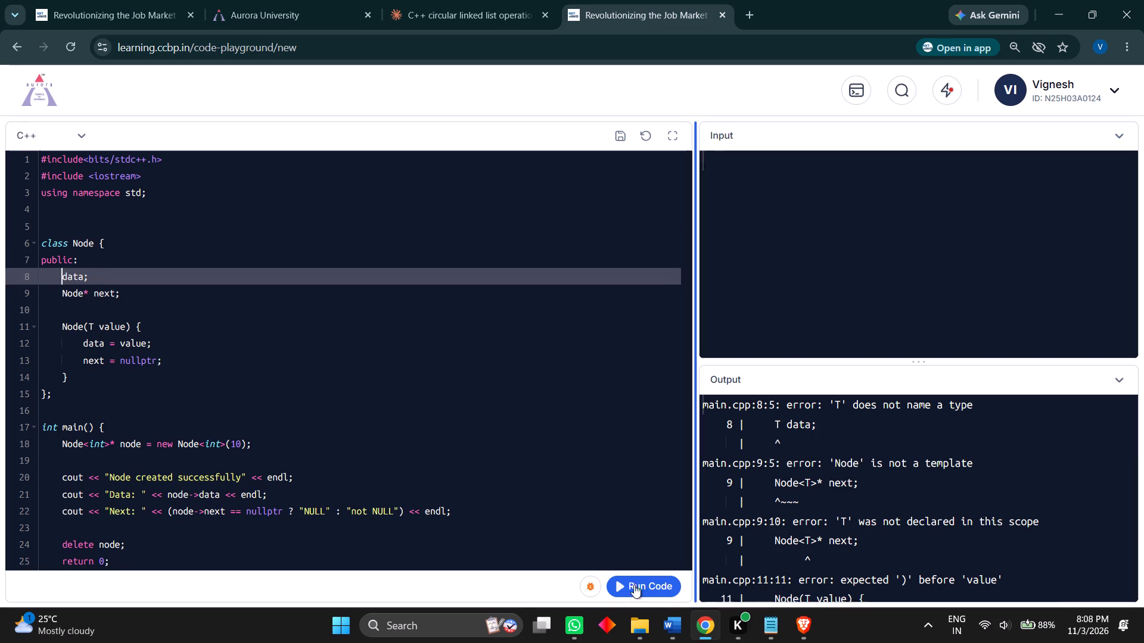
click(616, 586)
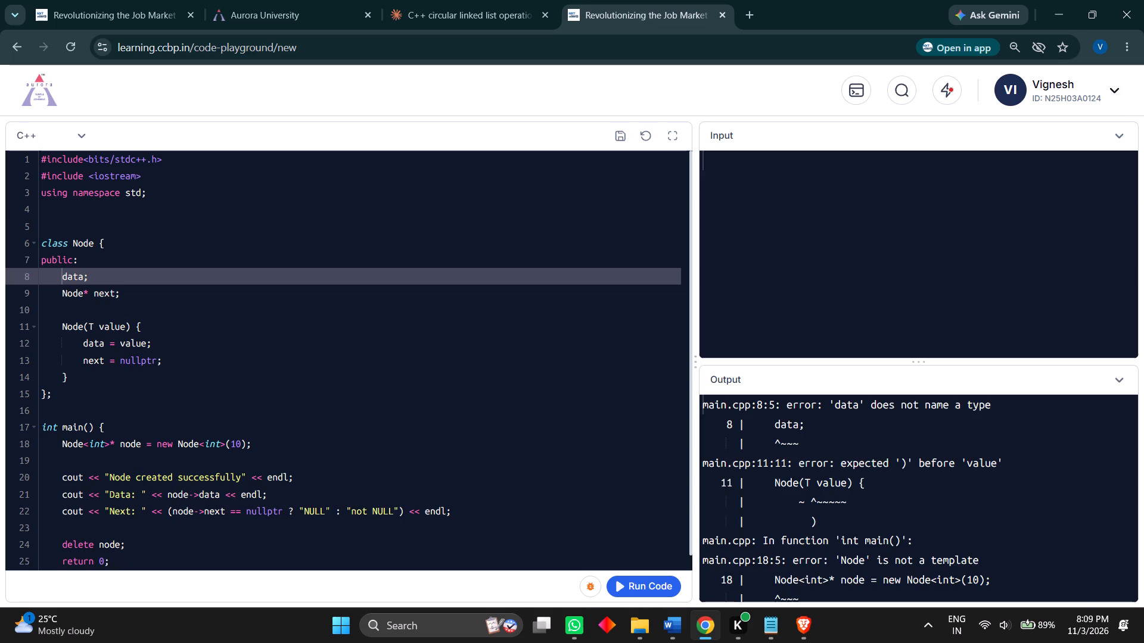
Replace all the code in the playground editor with the copied original question 2.1 program.
key(ctrl+z)
click(211, 358)
key(ctrl+a)
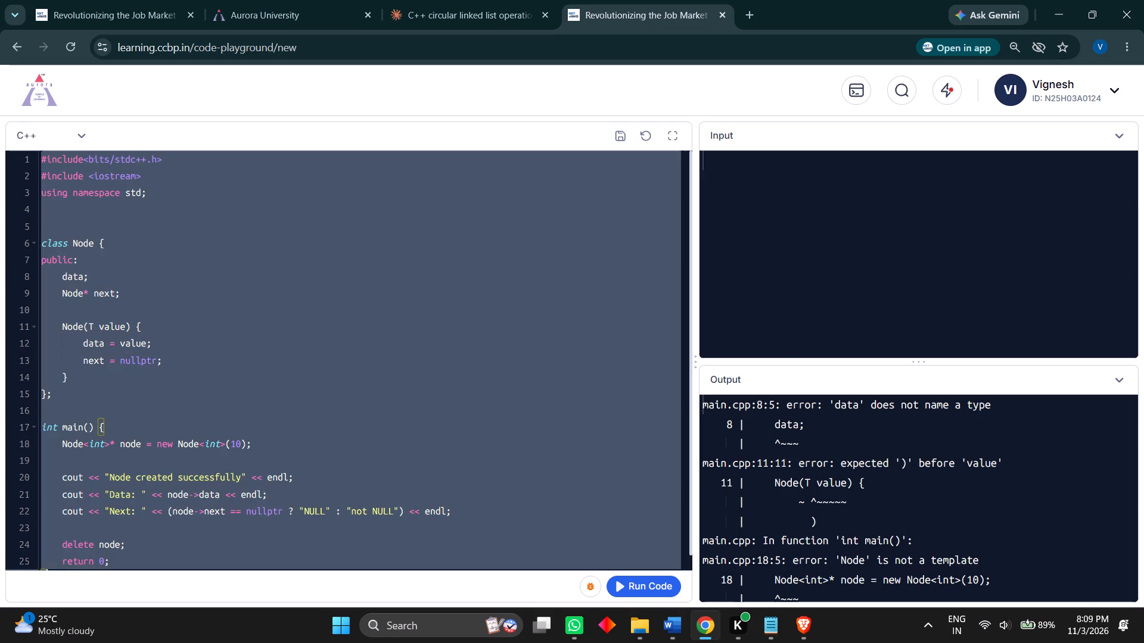
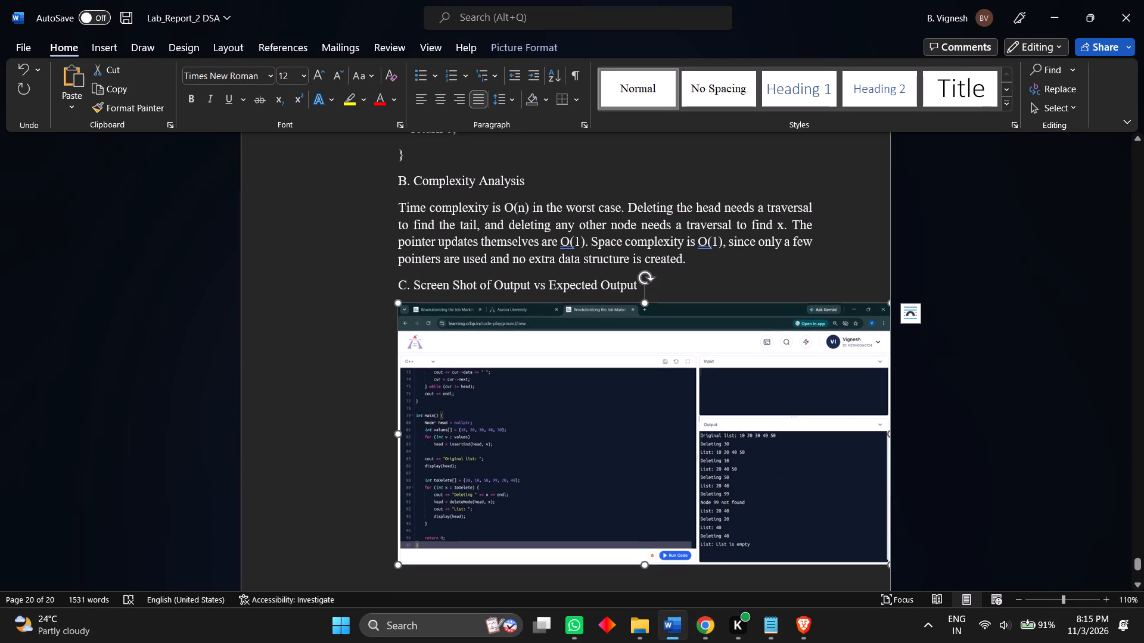
key(BackSpace)
key(BackSpace)
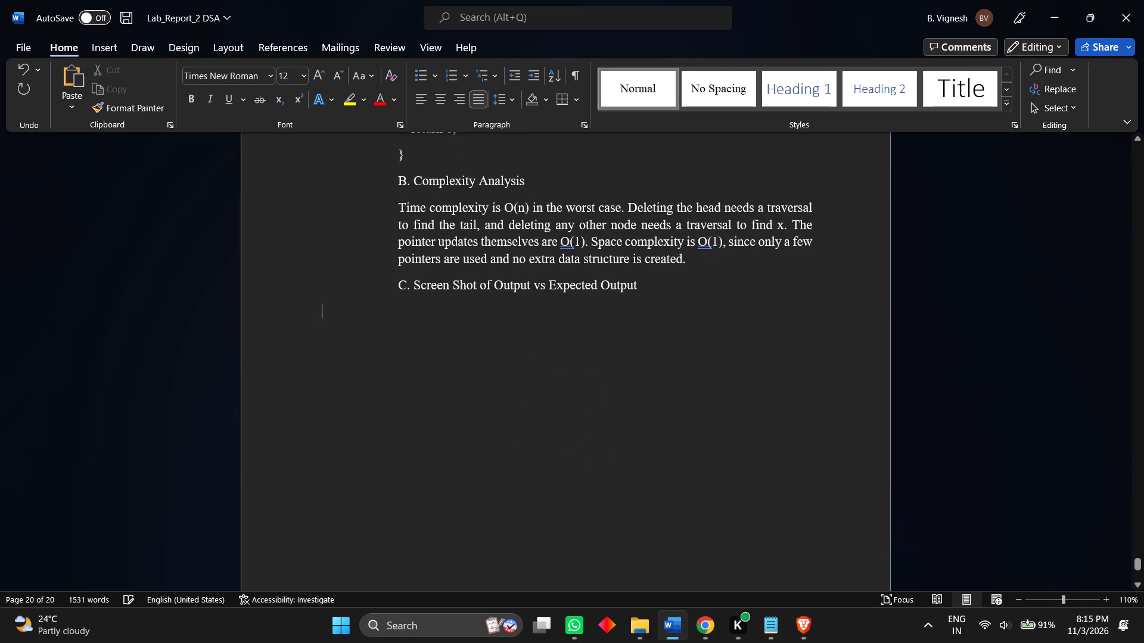
key(ctrl+v)
Review the report from the cover page and certificate through question 2.1's code, complexity analysis and output screenshot.
scroll(579, 416, up, 2)
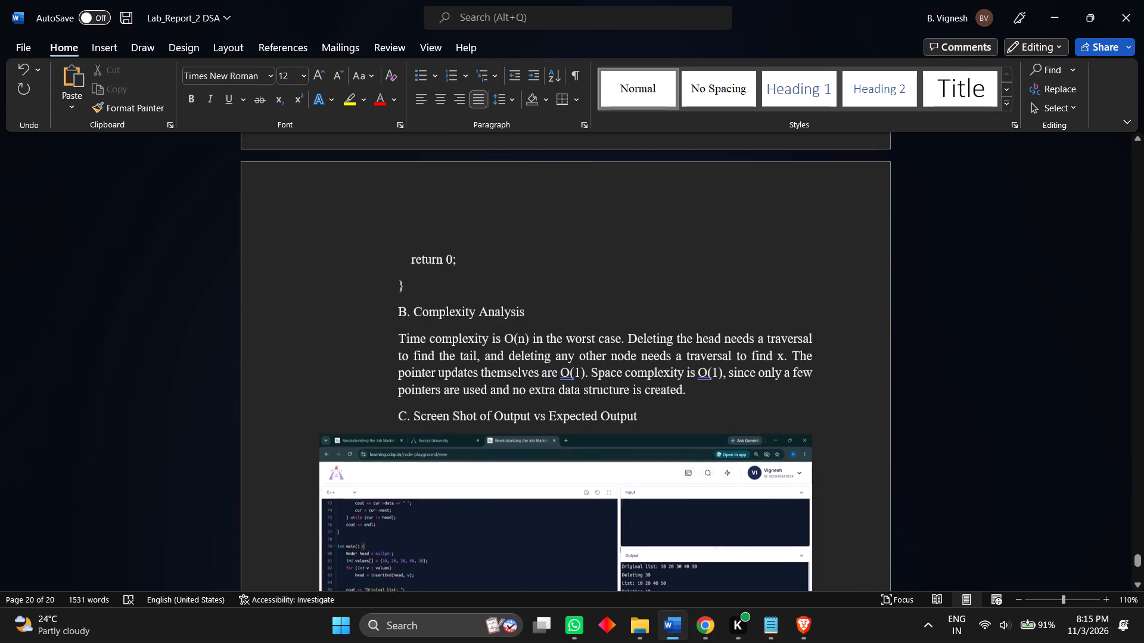
scroll(579, 416, up, 13)
scroll(579, 417, down, 1)
scroll(579, 417, up, 11)
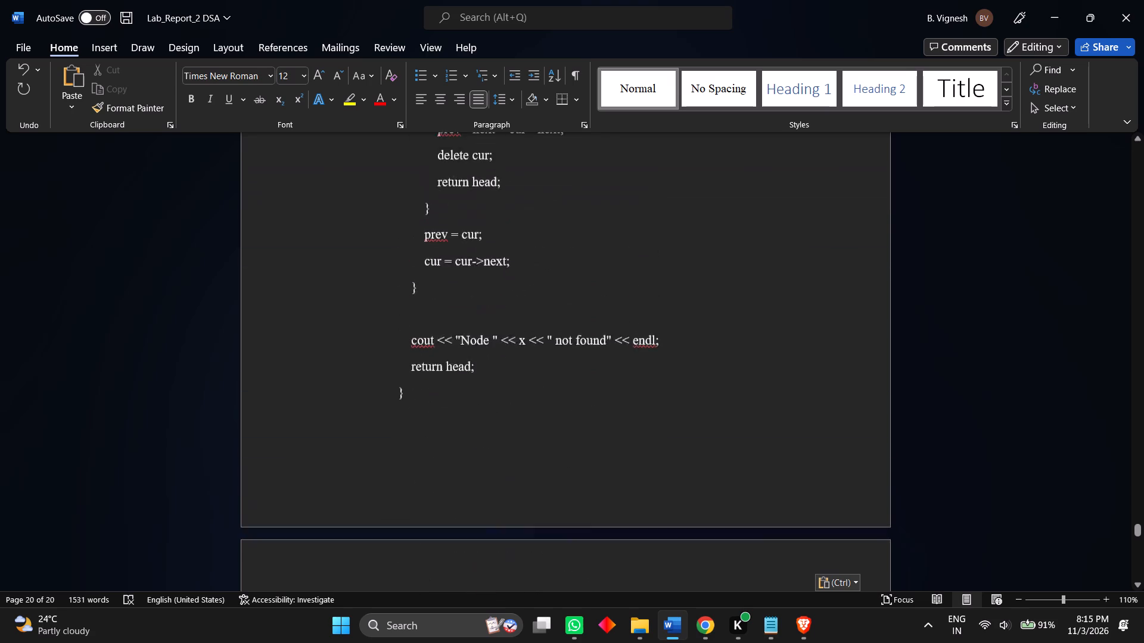
scroll(579, 416, up, 8)
drag(1134, 512, 1134, 493)
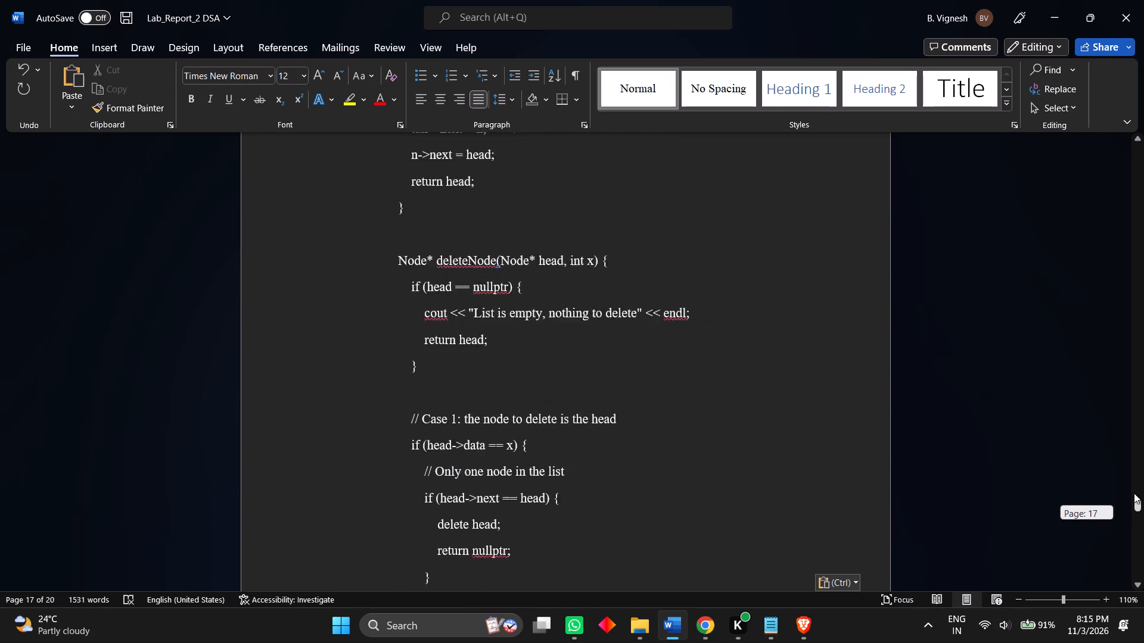
drag(1134, 493, 1140, 131)
scroll(726, 333, down, 4)
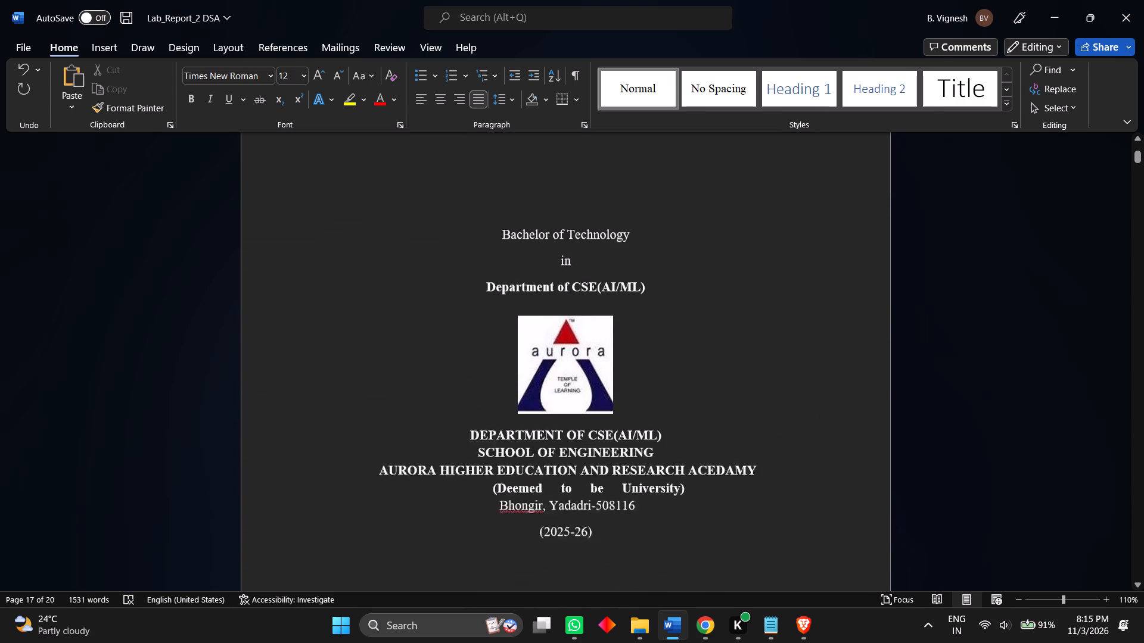
scroll(738, 340, down, 12)
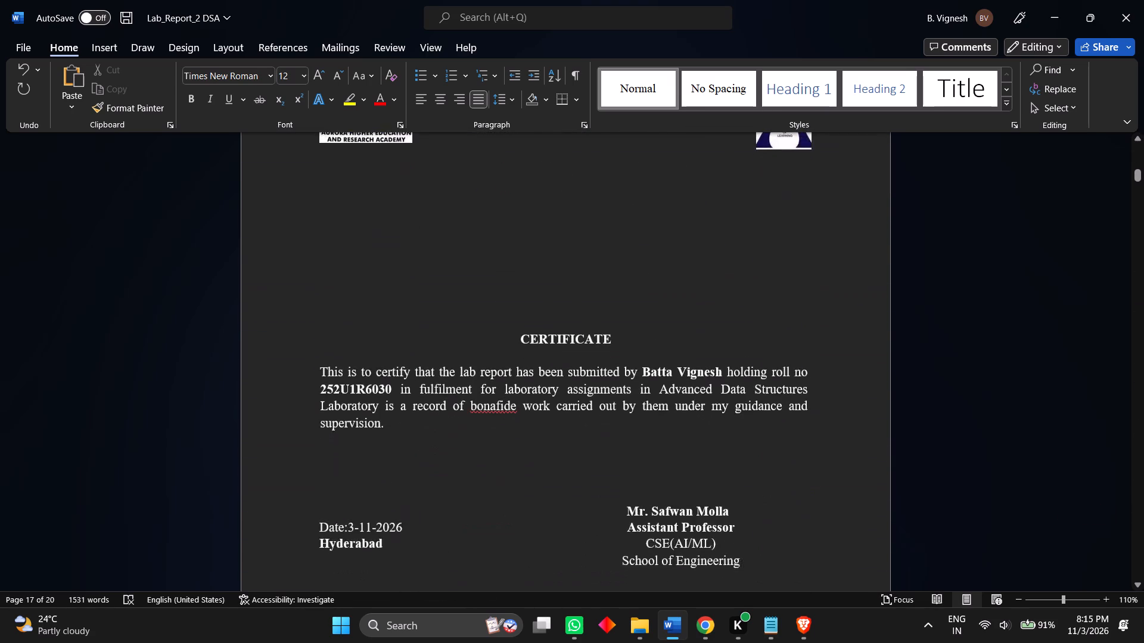
scroll(760, 347, down, 10)
scroll(825, 313, down, 4)
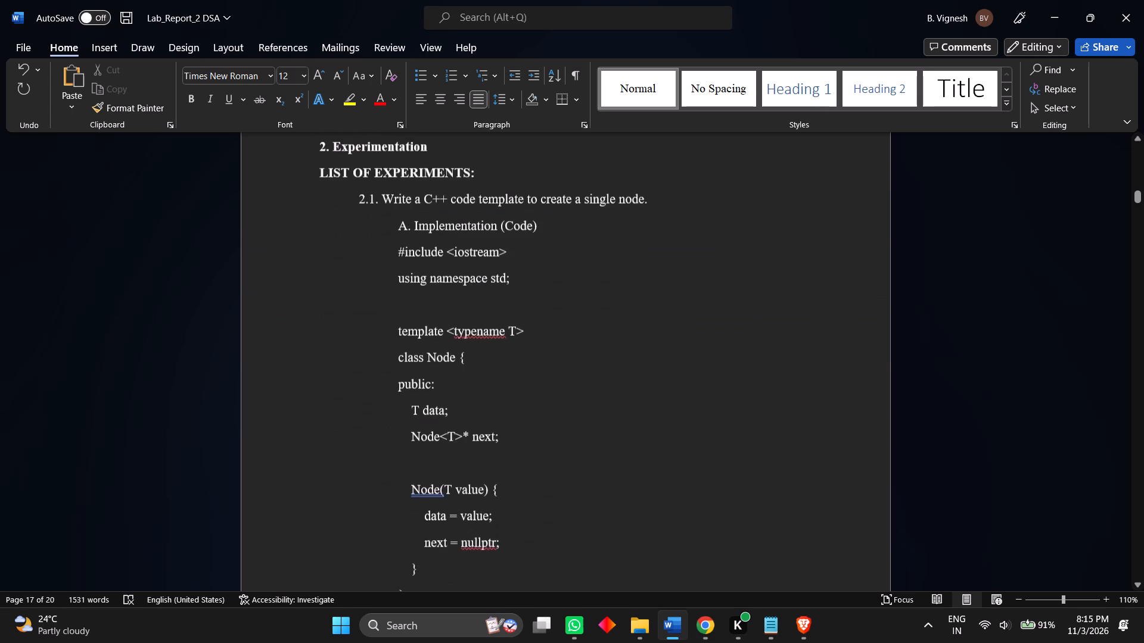
scroll(827, 324, down, 9)
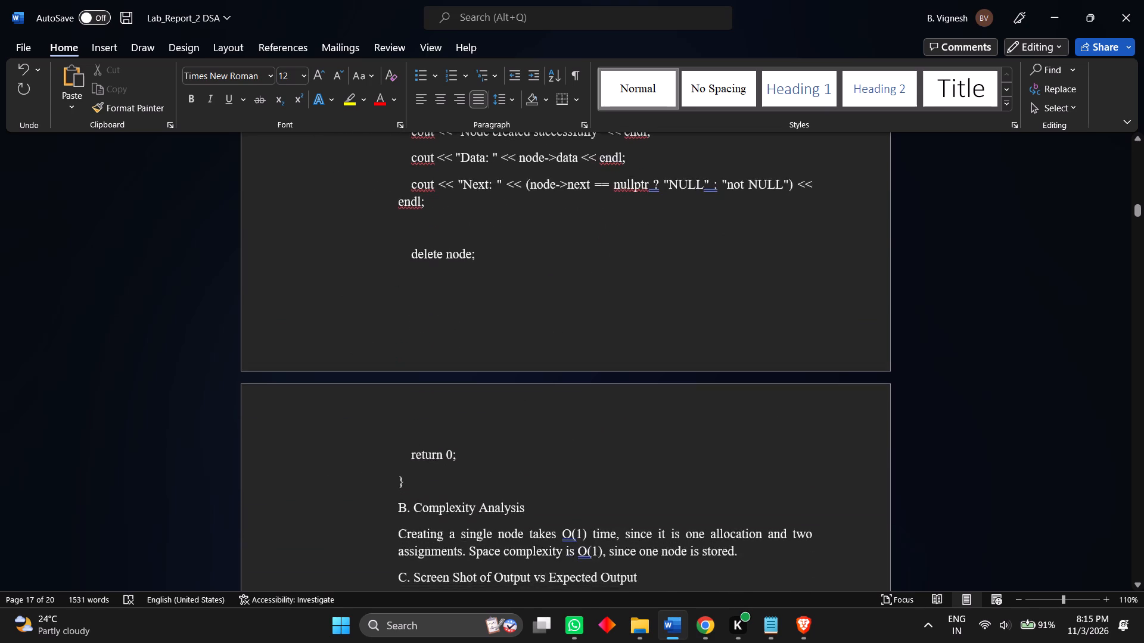
scroll(825, 328, down, 6)
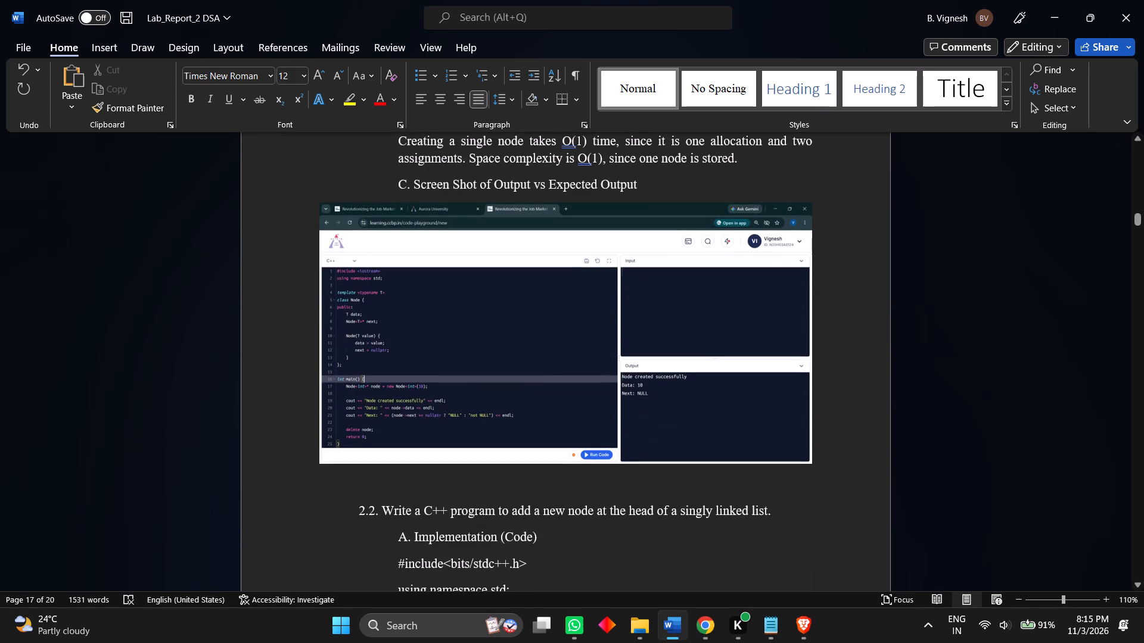
Save the lab report document.
key(ctrl+s)
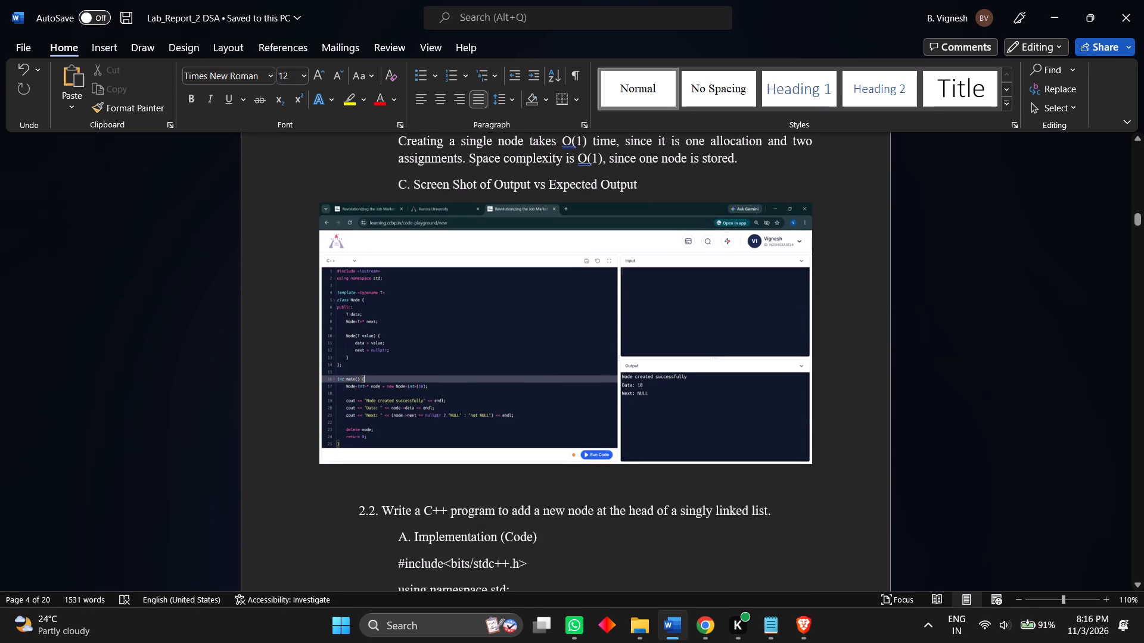
Skim the rest of the report through to its last page and return to the cover page.
scroll(932, 343, down, 2)
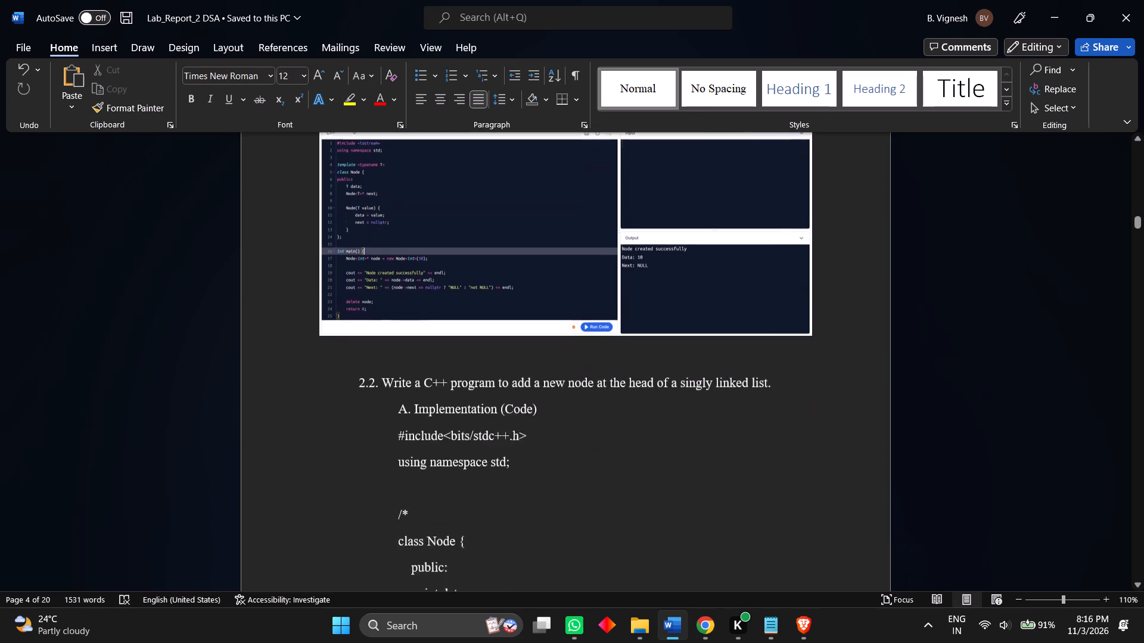
scroll(961, 480, down, 1)
drag(1139, 215, 1141, 298)
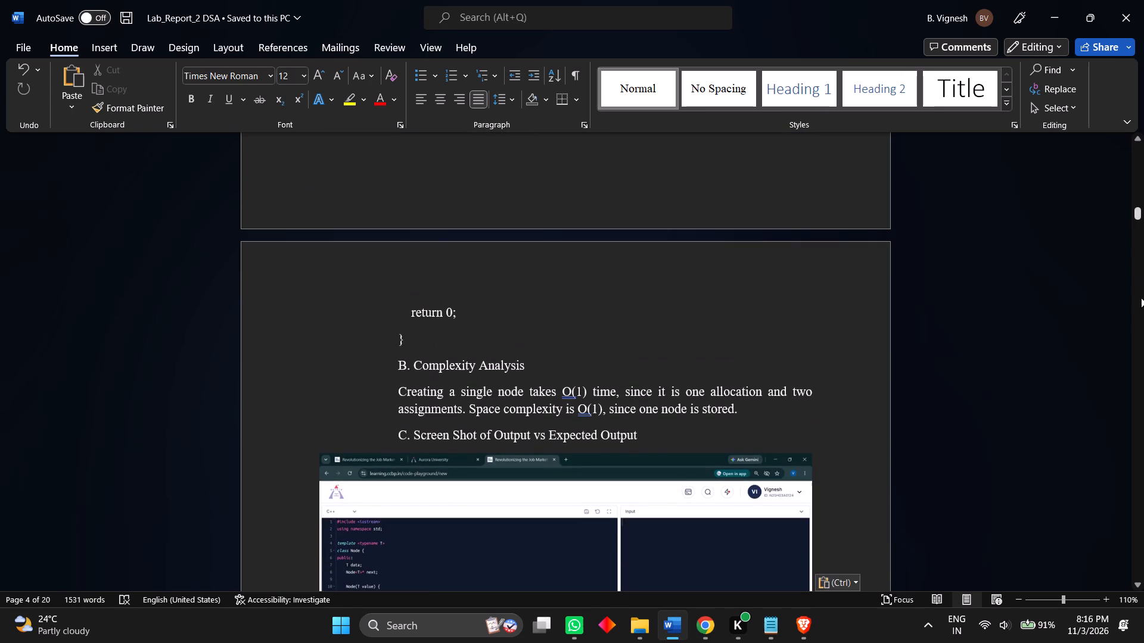
drag(1141, 298, 1141, 366)
drag(1135, 205, 1140, 240)
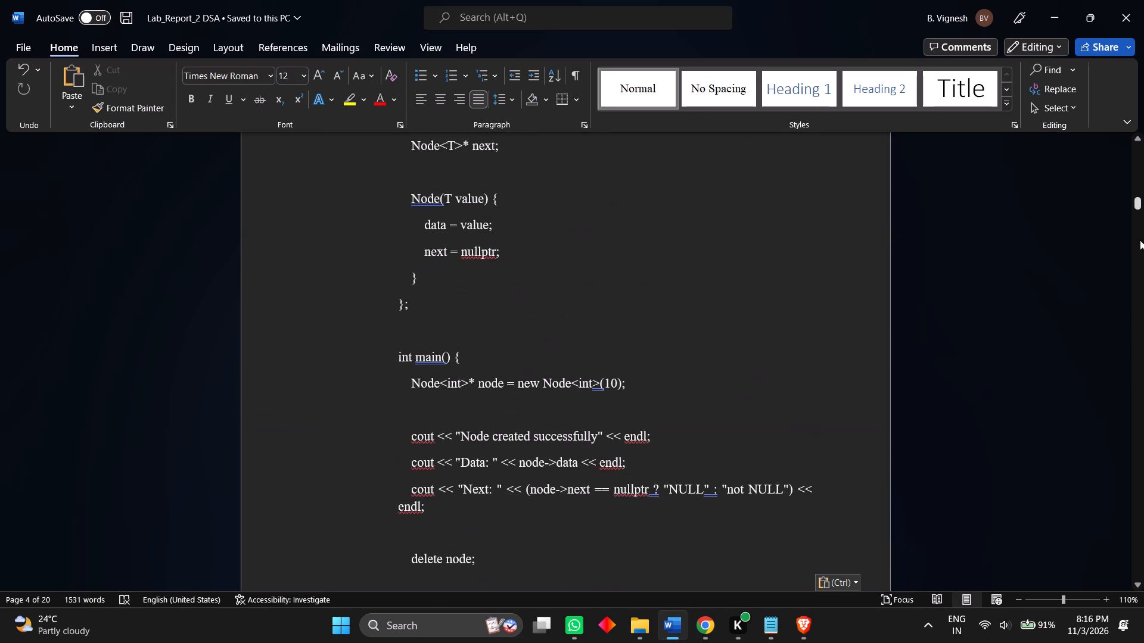
drag(1140, 240, 1140, 228)
drag(1140, 204, 1135, 495)
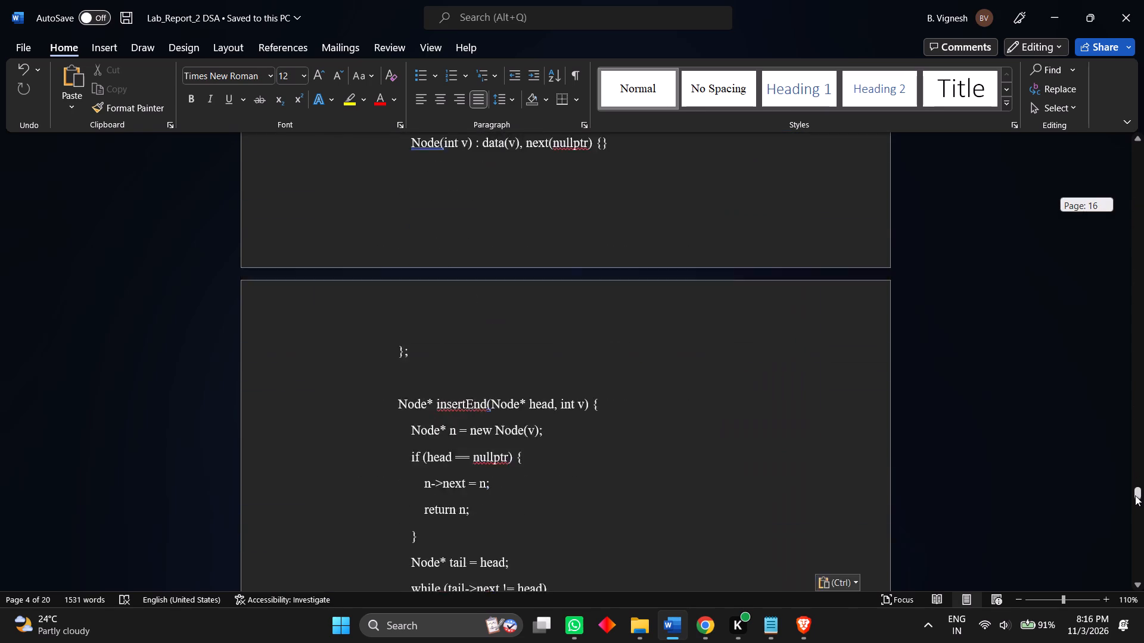
drag(1135, 495, 1139, 568)
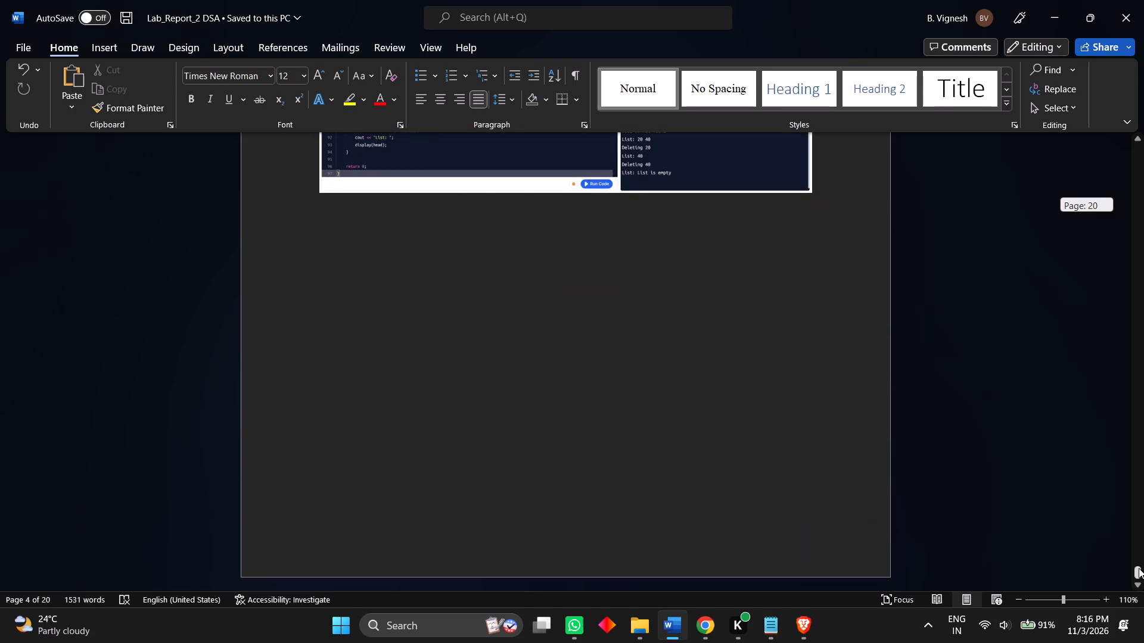
drag(1139, 568, 1141, 110)
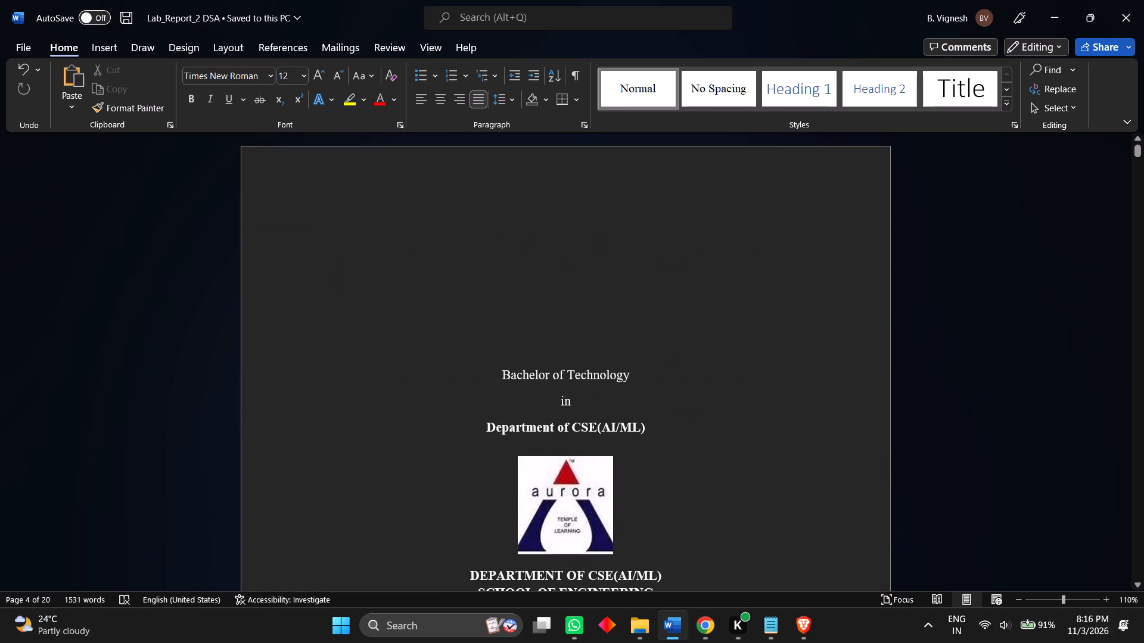
Save the lab report again and close its Word window.
key(ctrl+s)
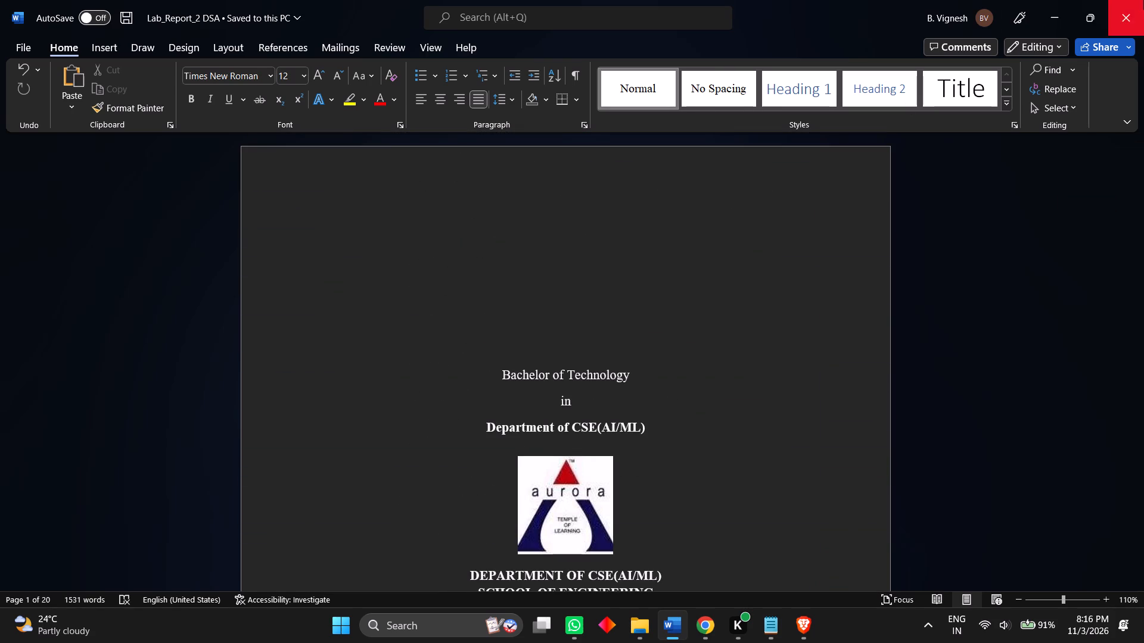
click(1143, 0)
Open the Advanced Data Structures assessment list on the Aurora University site in Chrome.
click(270, 0)
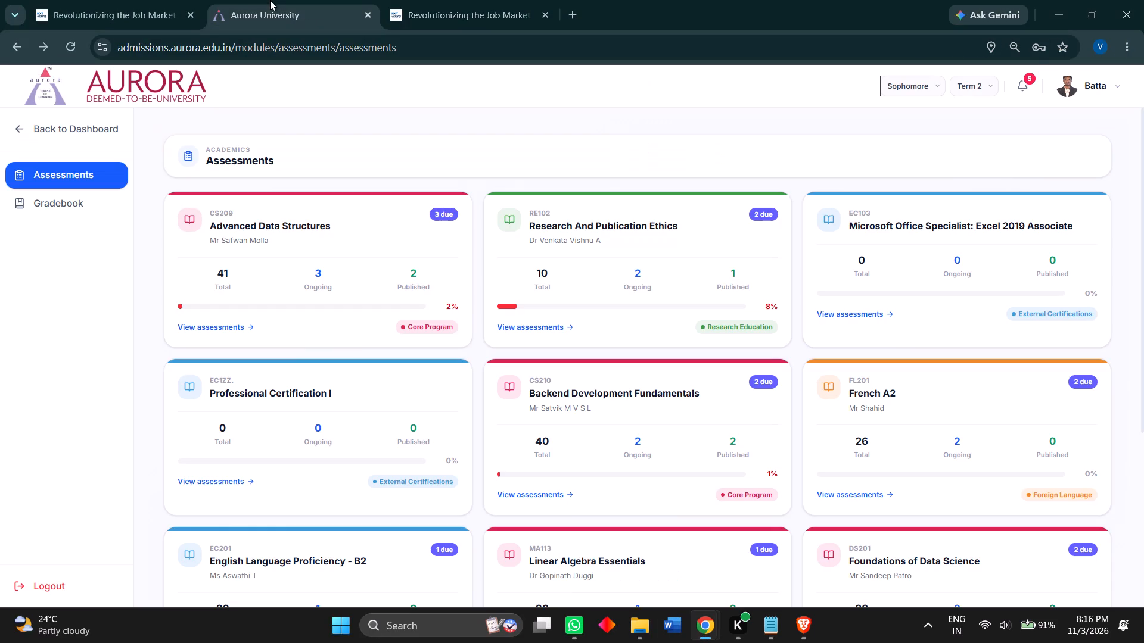
click(324, 238)
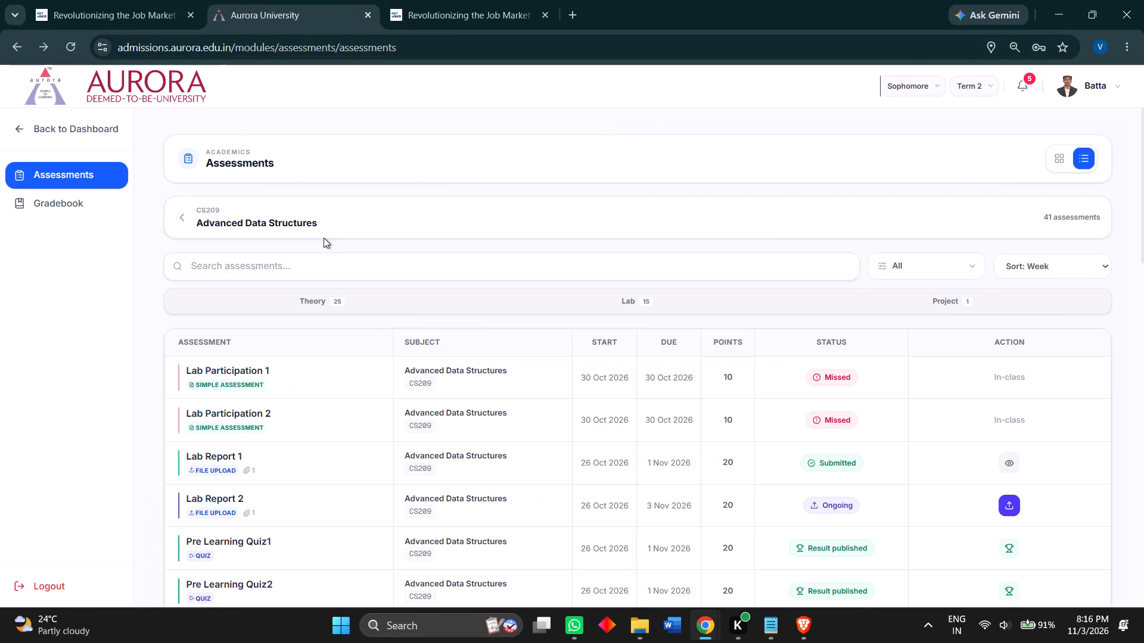
Reopen the Lab_Report_2 DSA document from File Explorer and save it as a PDF in Downloads, replacing the existing PDF of that name.
click(640, 632)
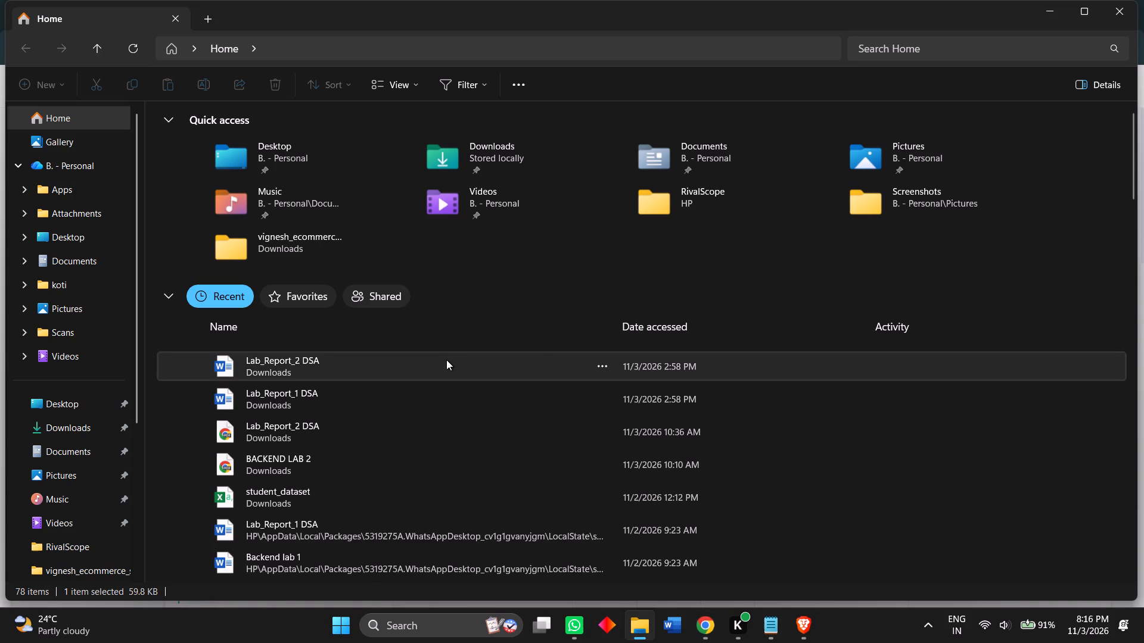
double_click(446, 360)
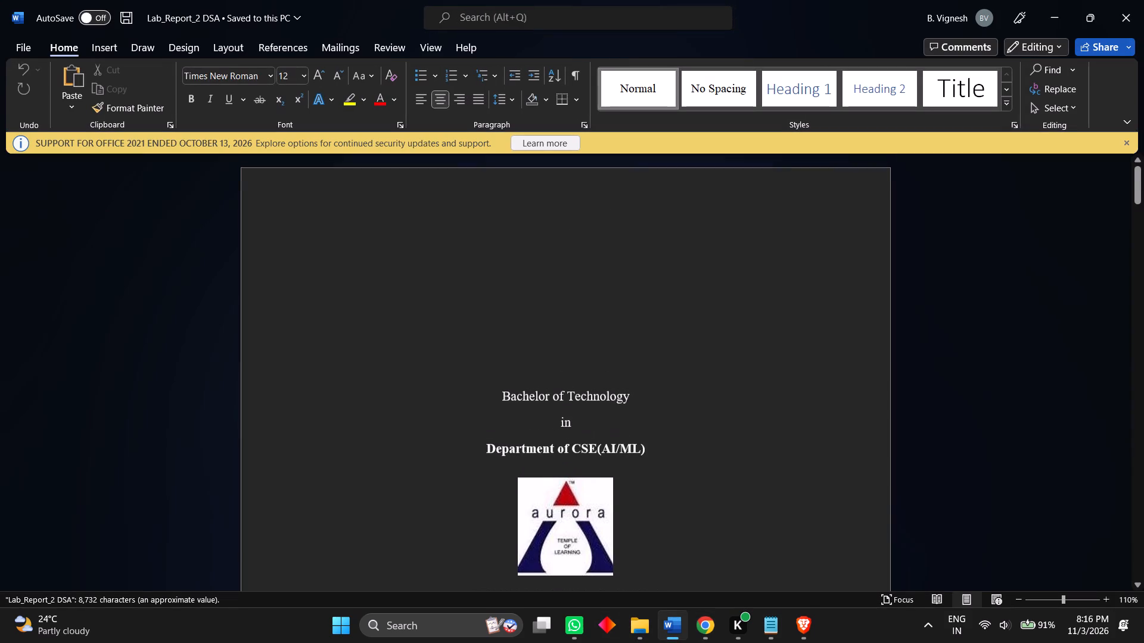
scroll(522, 414, down, 5)
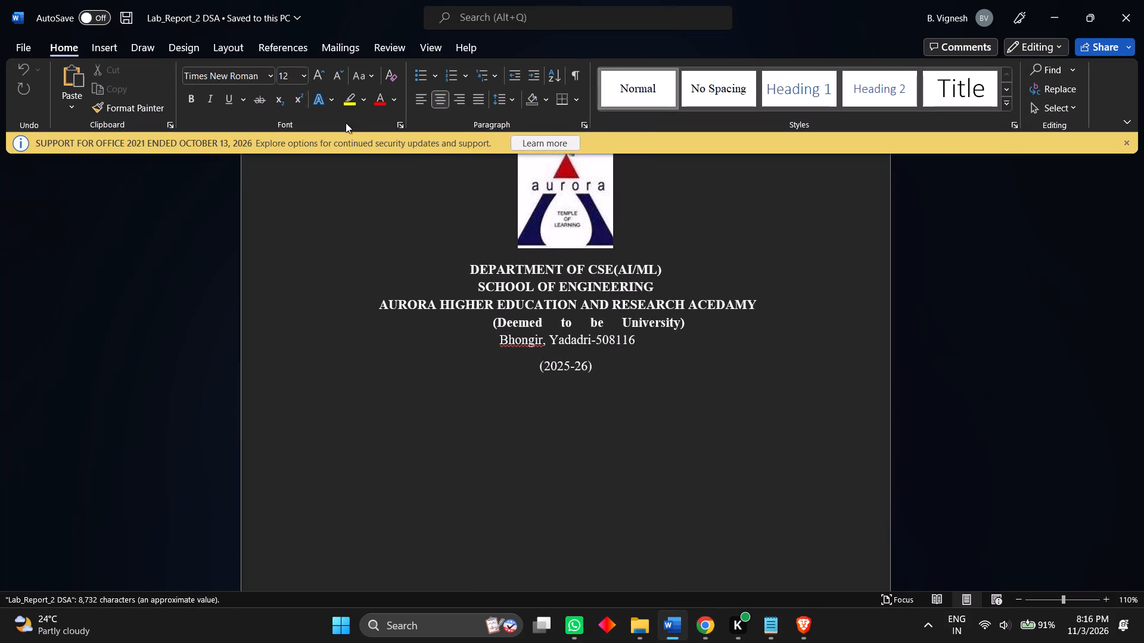
click(35, 48)
click(45, 228)
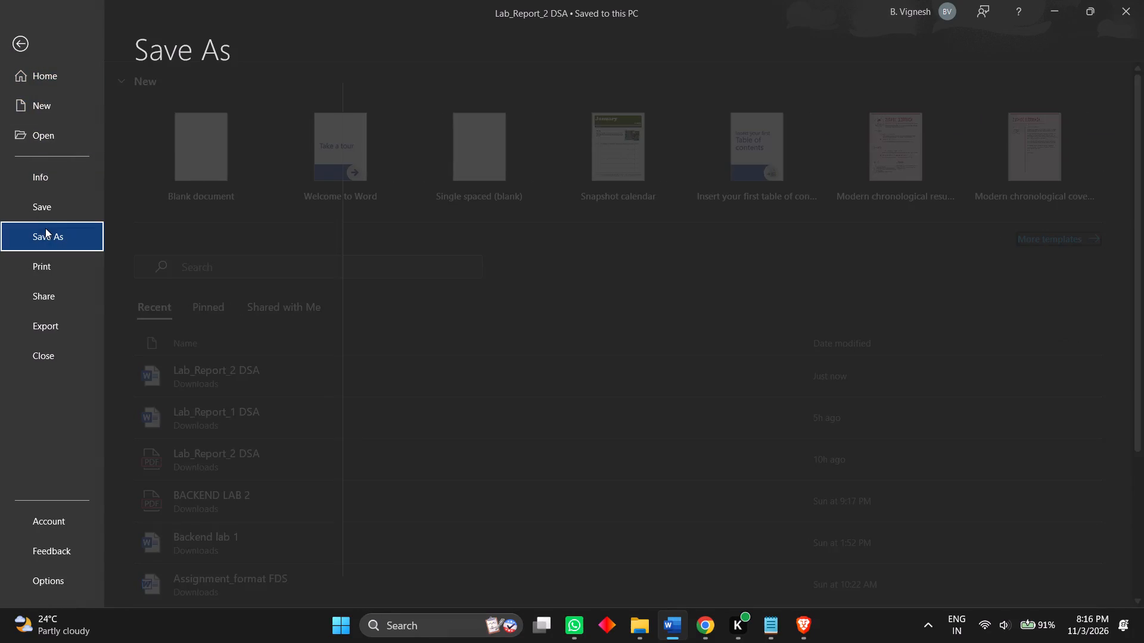
click(532, 172)
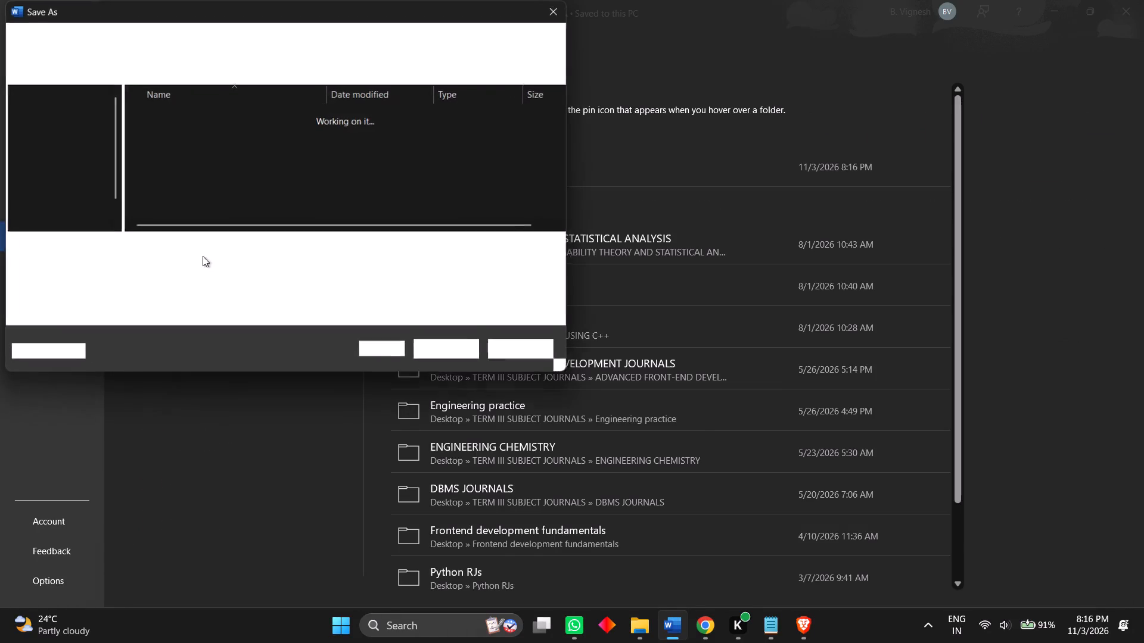
click(173, 270)
click(123, 351)
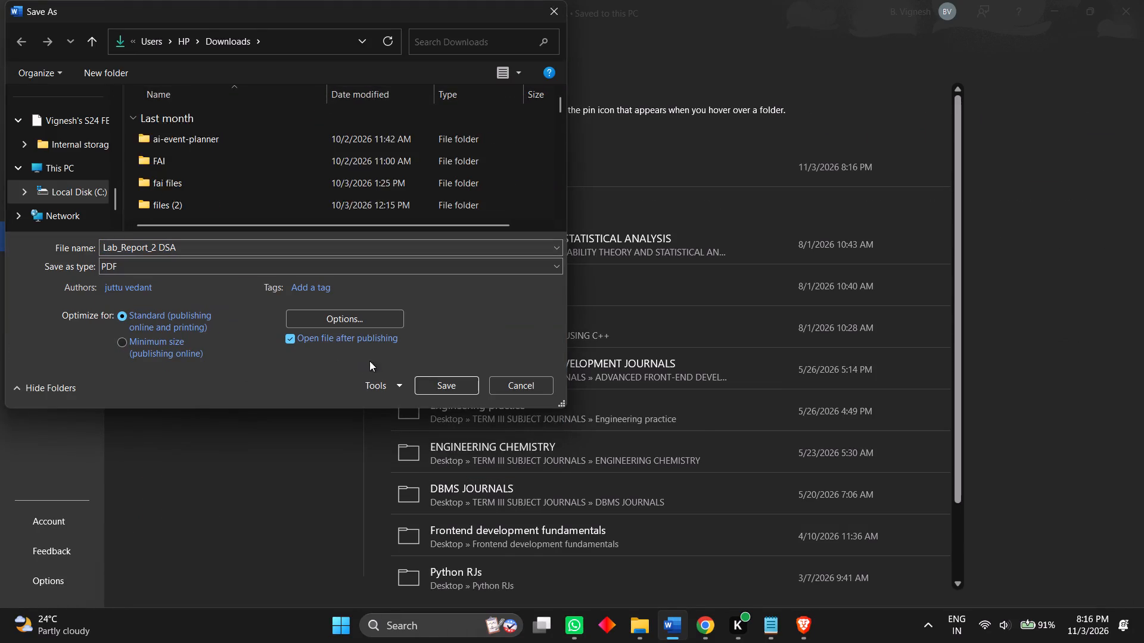
click(427, 373)
click(429, 378)
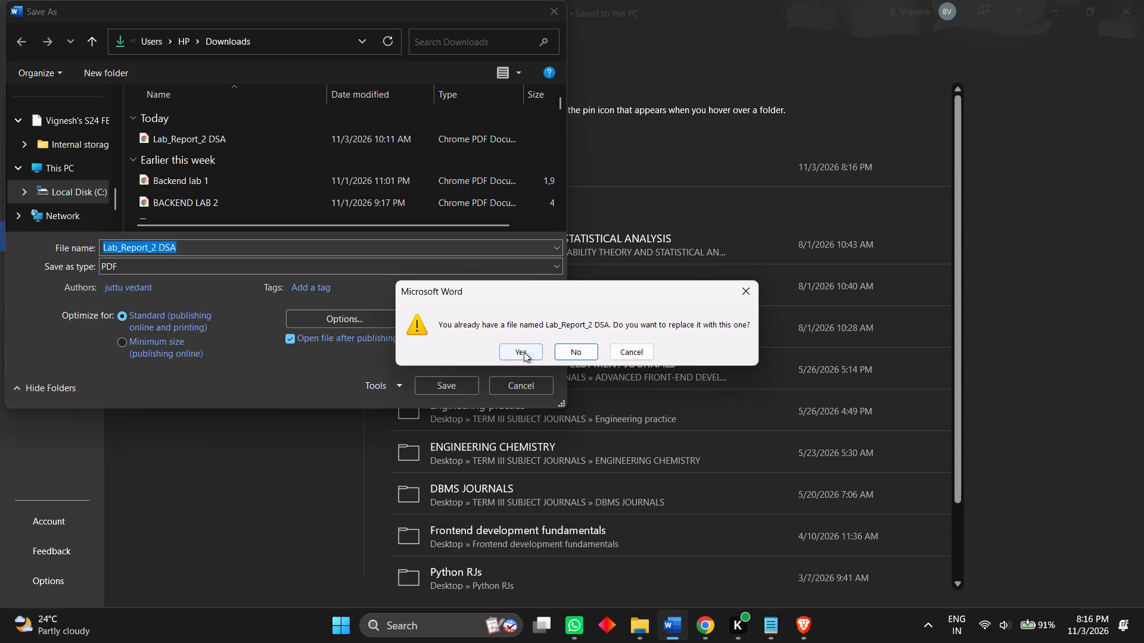
click(524, 352)
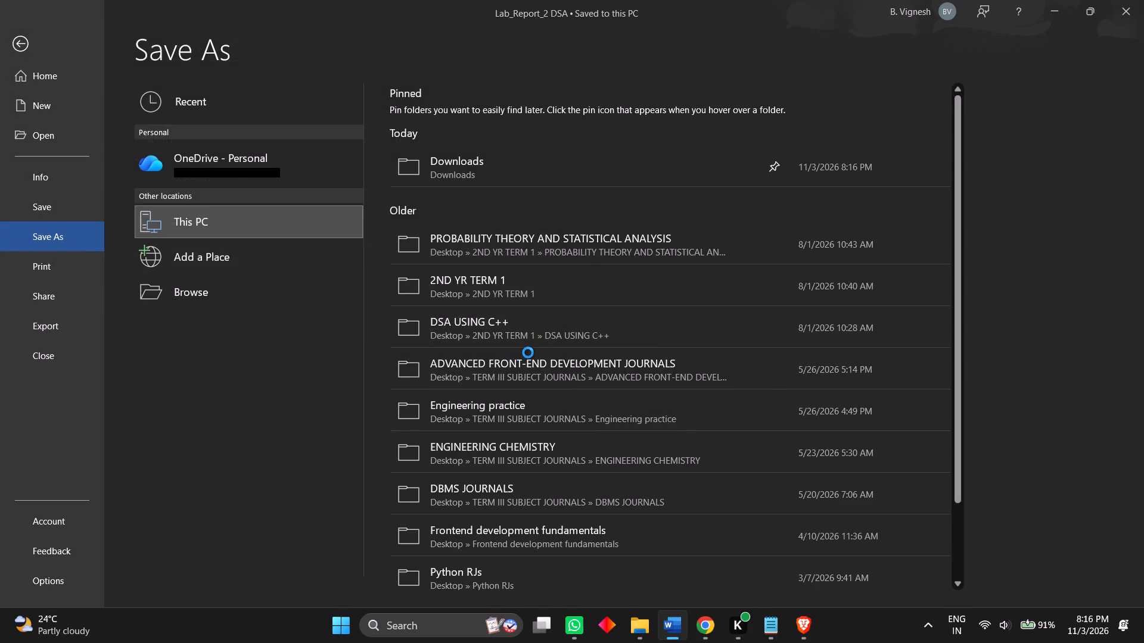
Check the pages of the exported Lab_Report_2 DSA PDF in Chrome, from the cover through the tail insertion code.
scroll(592, 347, down, 3)
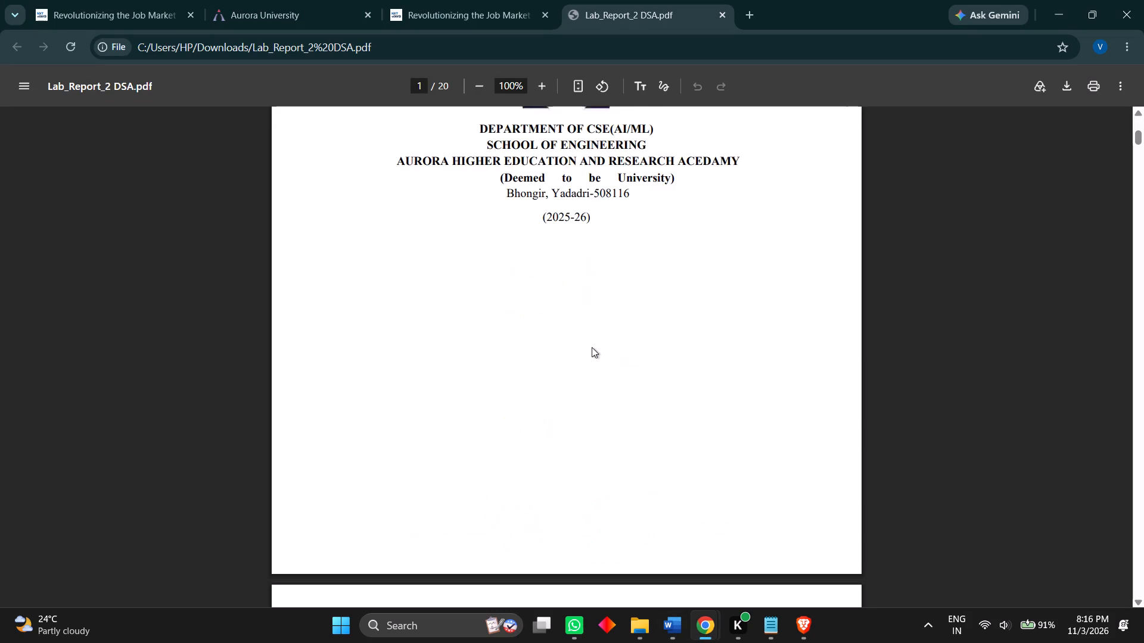
scroll(592, 347, down, 13)
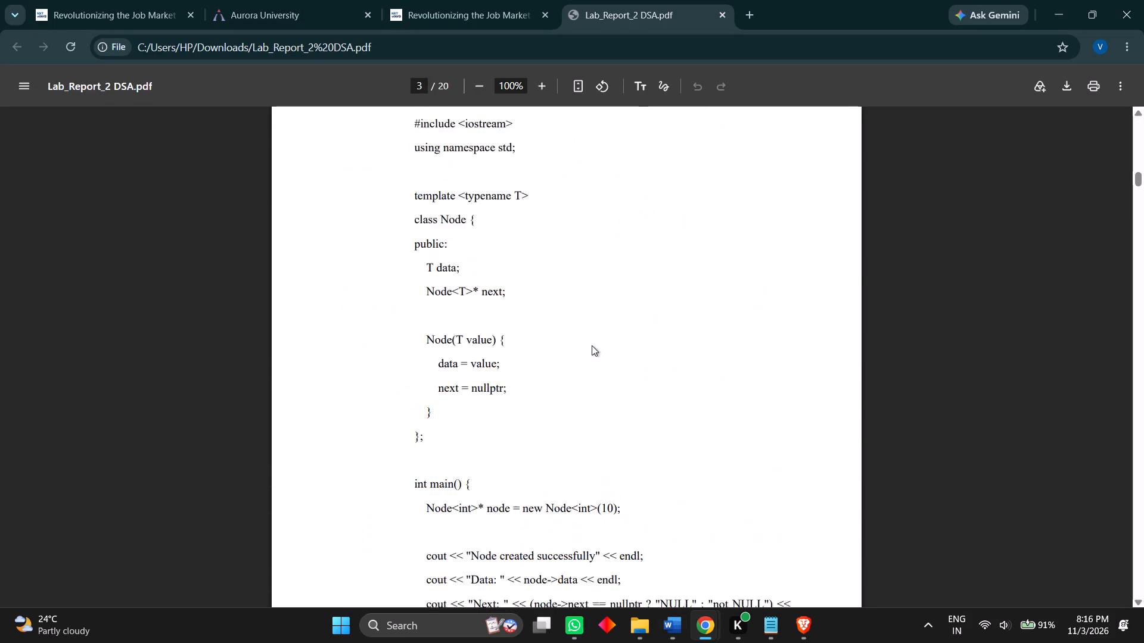
scroll(592, 345, down, 5)
scroll(592, 345, up, 1)
scroll(592, 345, down, 4)
scroll(592, 345, up, 3)
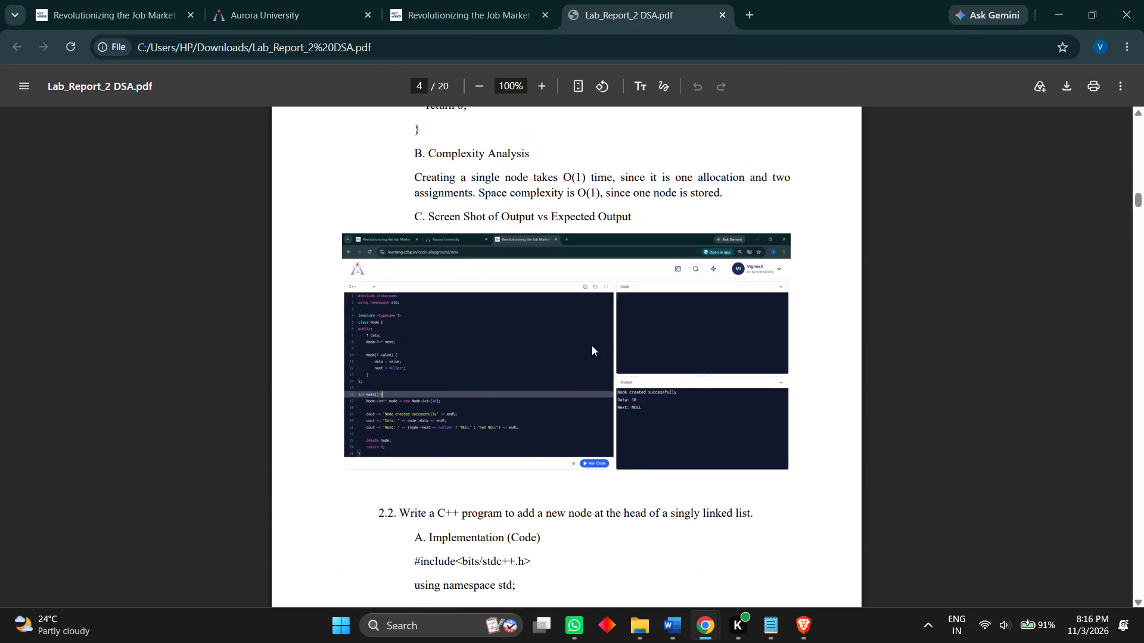
scroll(592, 345, down, 3)
scroll(592, 345, up, 1)
scroll(592, 345, down, 12)
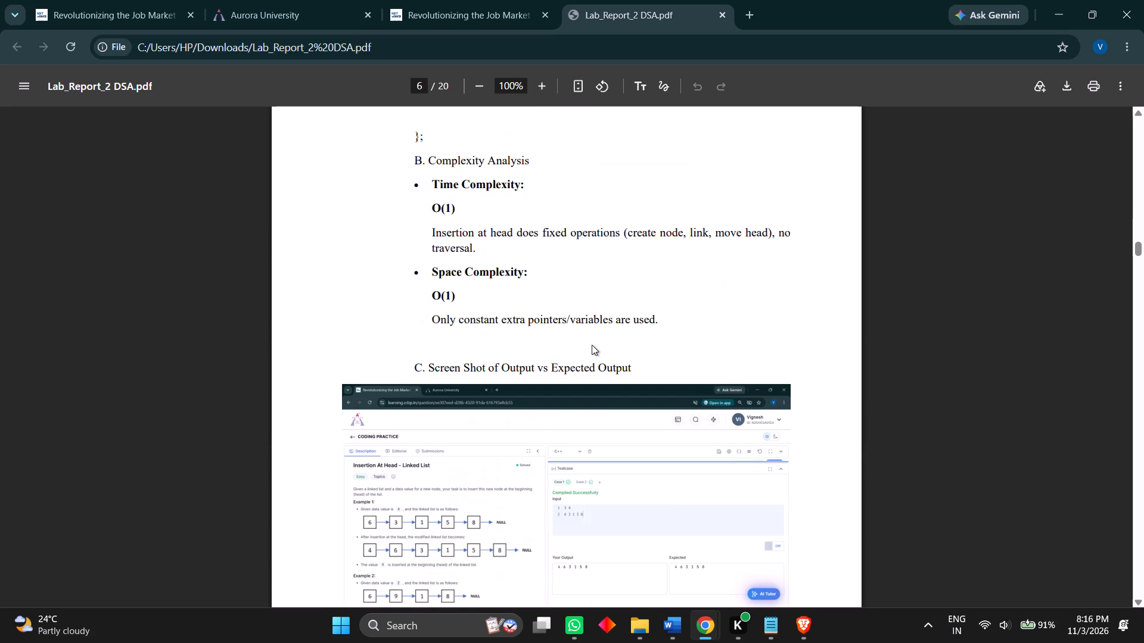
scroll(592, 345, down, 8)
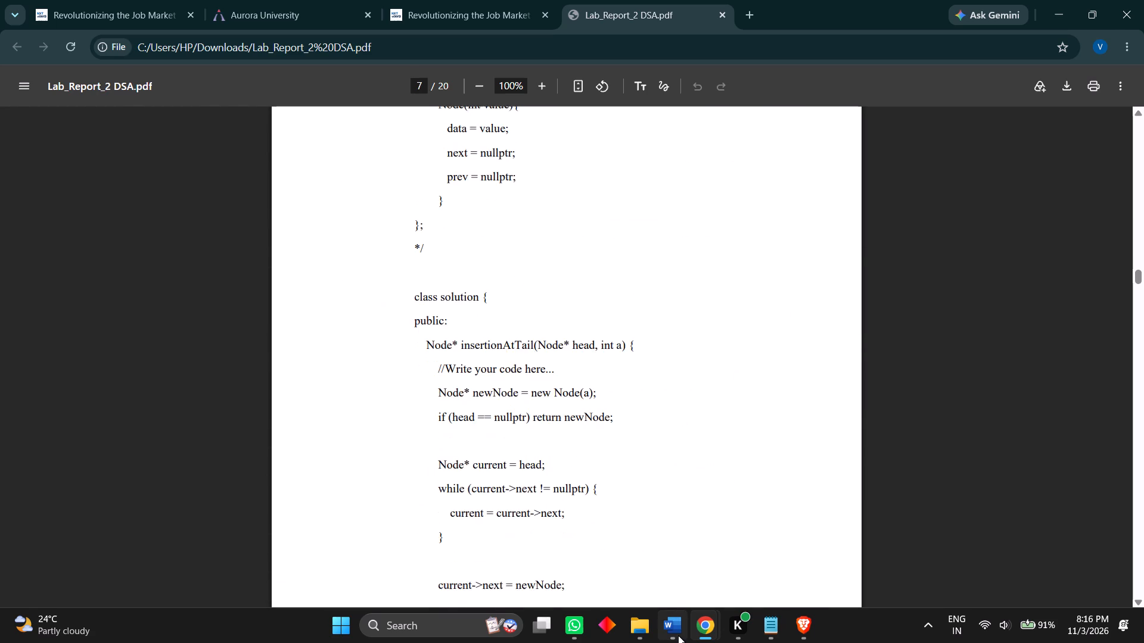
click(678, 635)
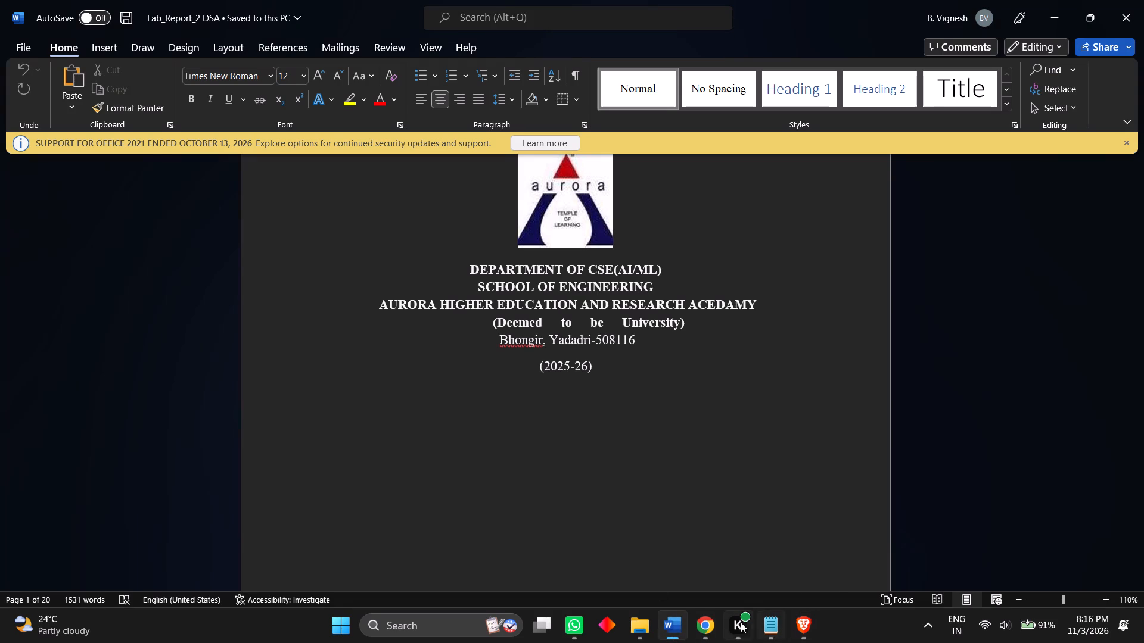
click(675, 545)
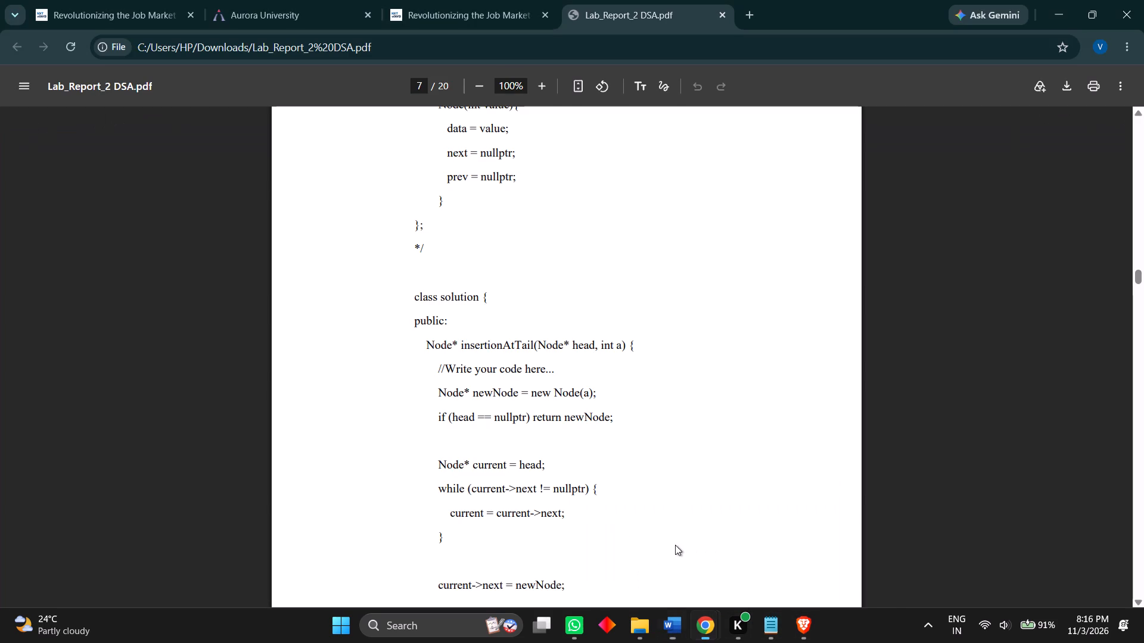
Submit the Lab_Report_2 DSA PDF from Downloads for Lab Report 2 in the Advanced Data Structures assessments on the Aurora University site.
click(238, 0)
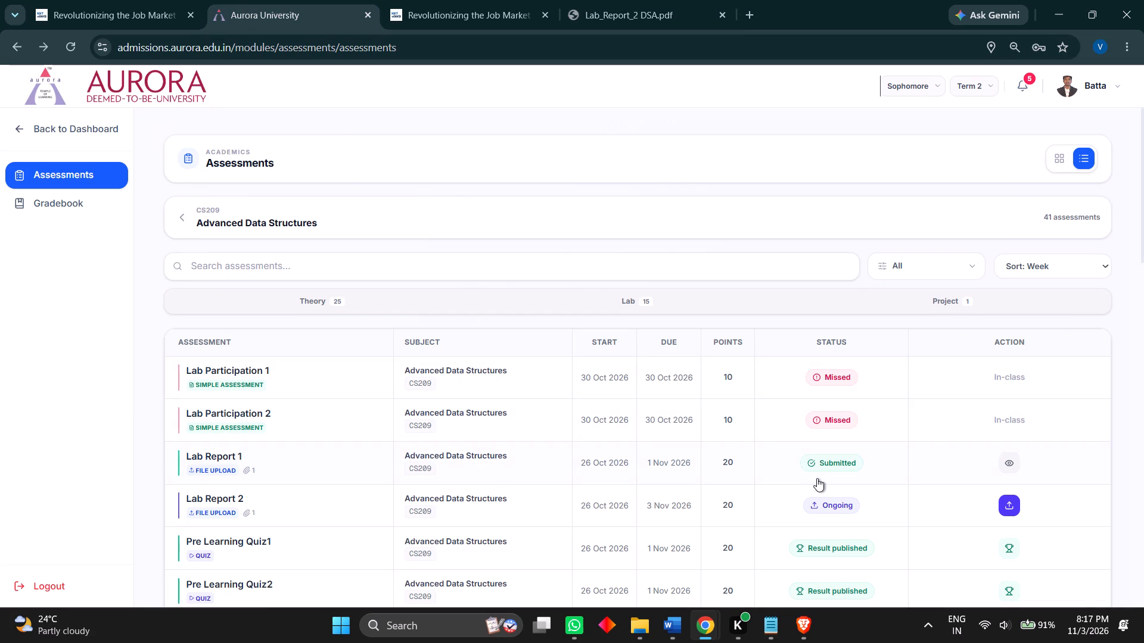
click(1012, 508)
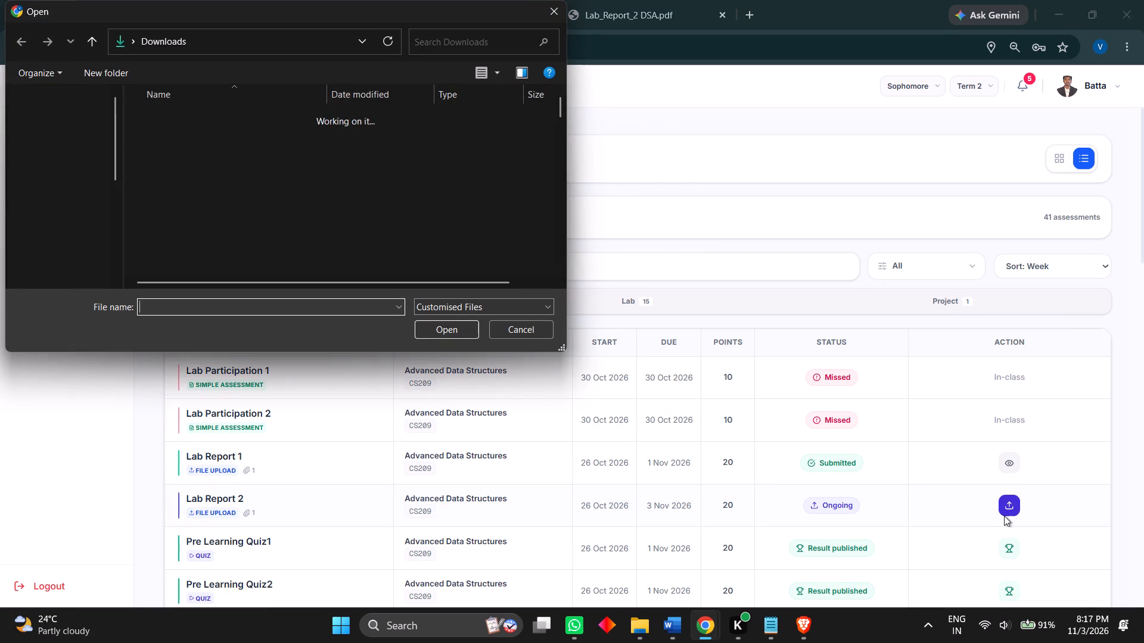
click(343, 138)
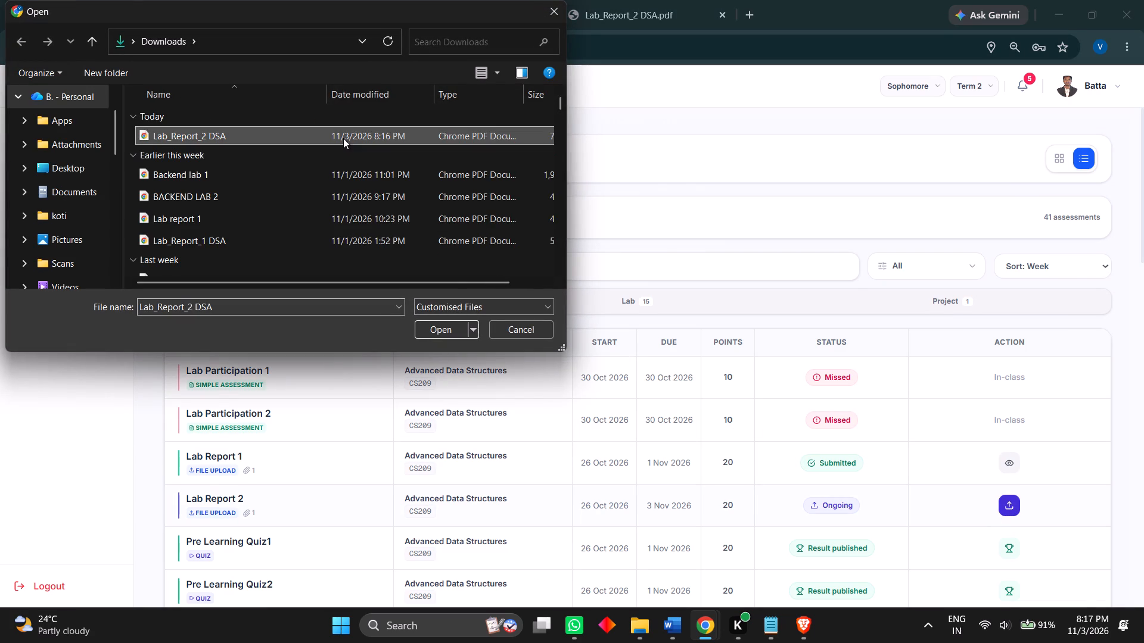
click(447, 327)
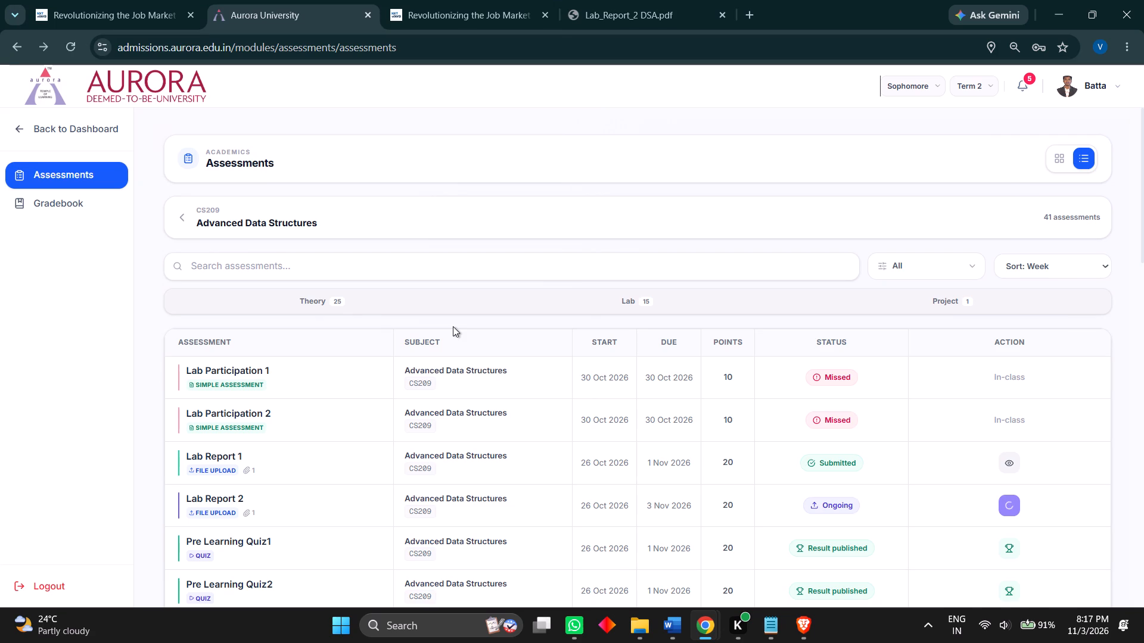
Open the submitted Lab Report 2 file, check it through to its last page, and close it.
click(996, 508)
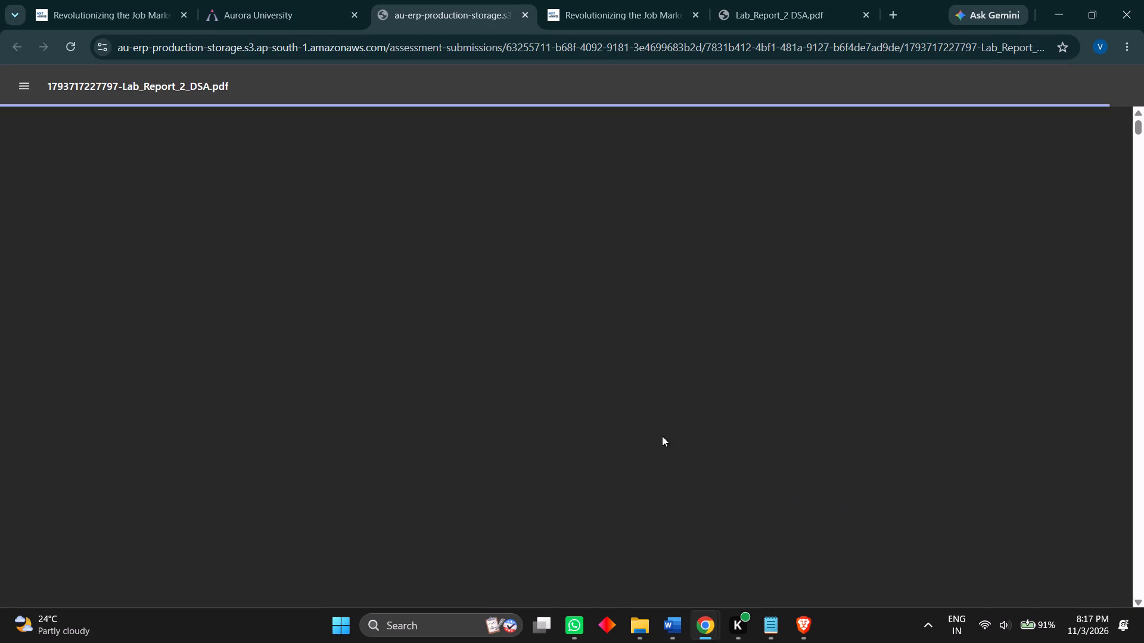
scroll(658, 432, down, 5)
drag(1139, 140, 1134, 564)
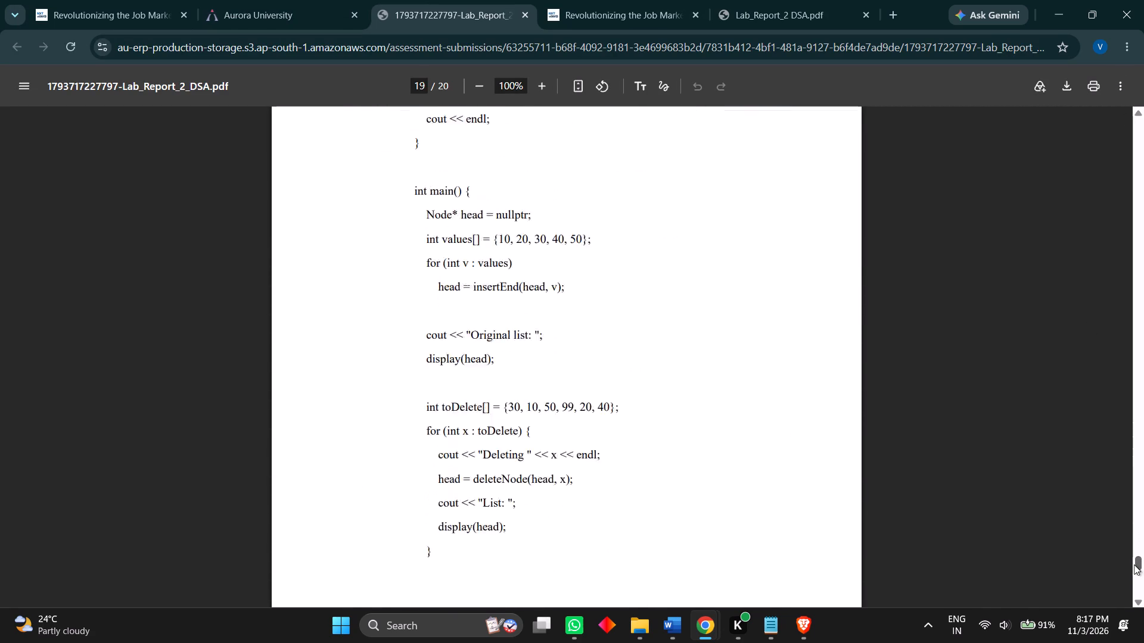
drag(1134, 564, 1133, 589)
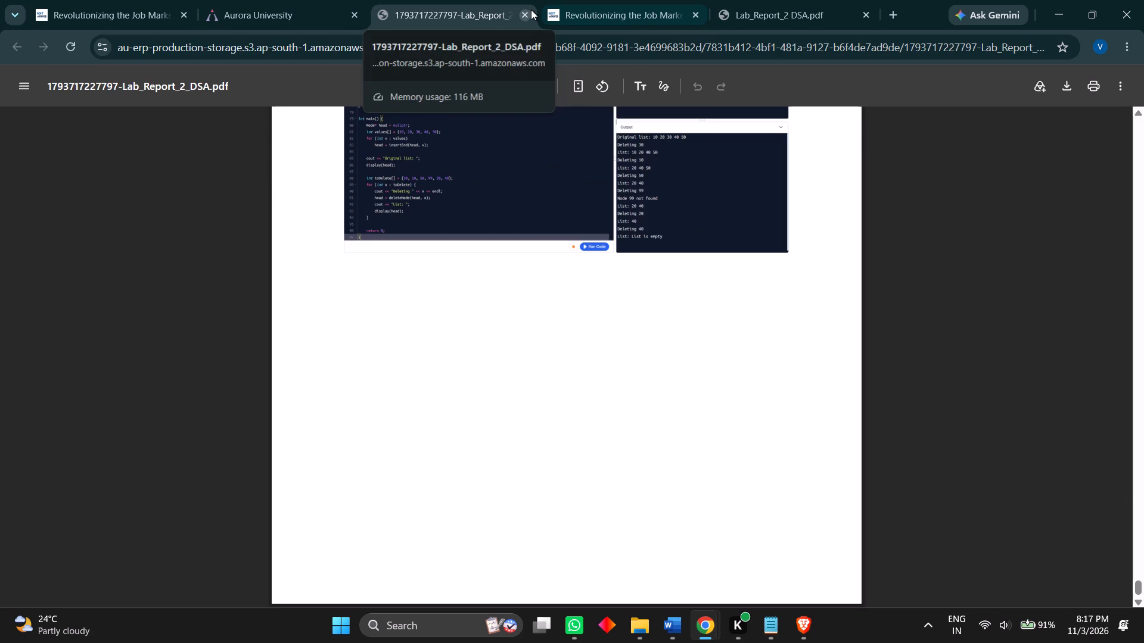
click(531, 9)
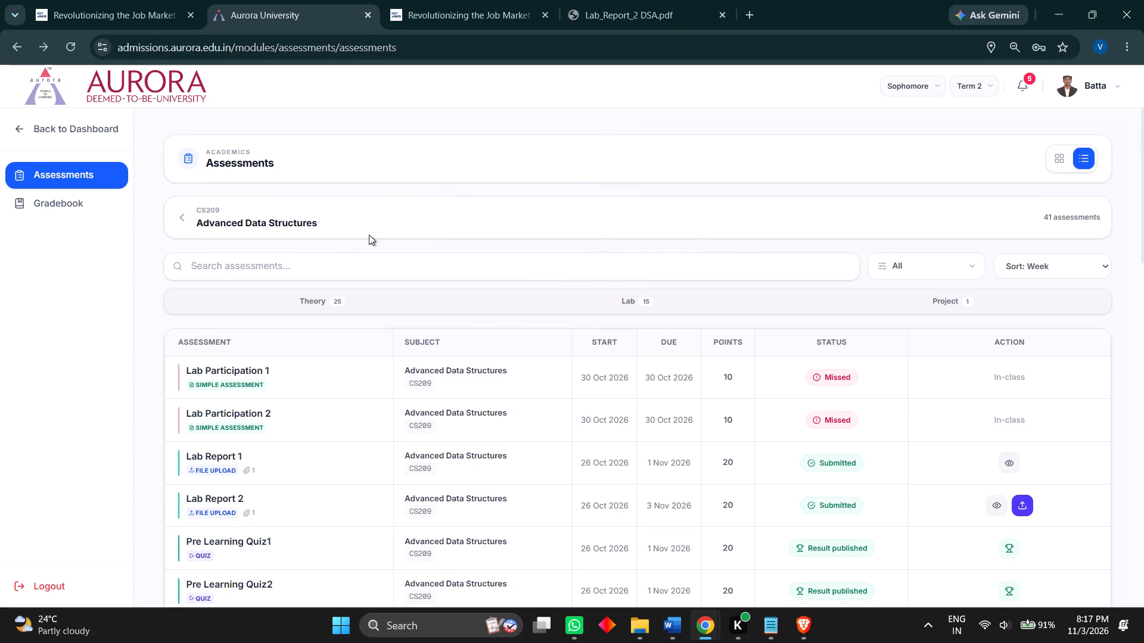
Review the Advanced Data Structures assessment statuses, and those of Foundations of Data Science, reloading the latter's assessment list.
scroll(369, 235, down, 1)
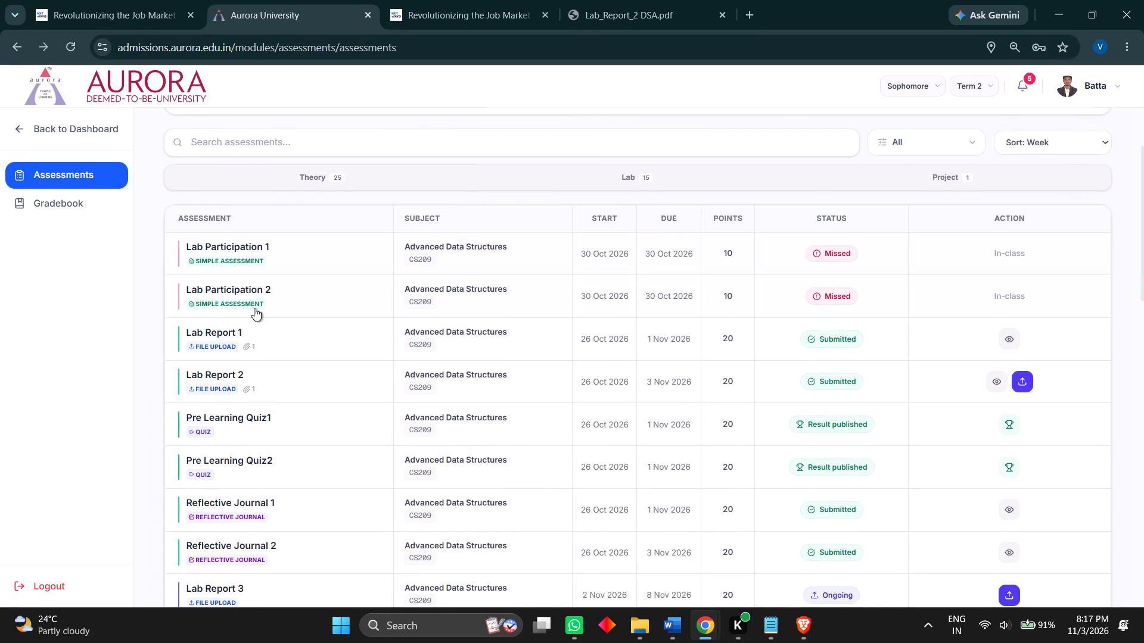
scroll(452, 345, down, 2)
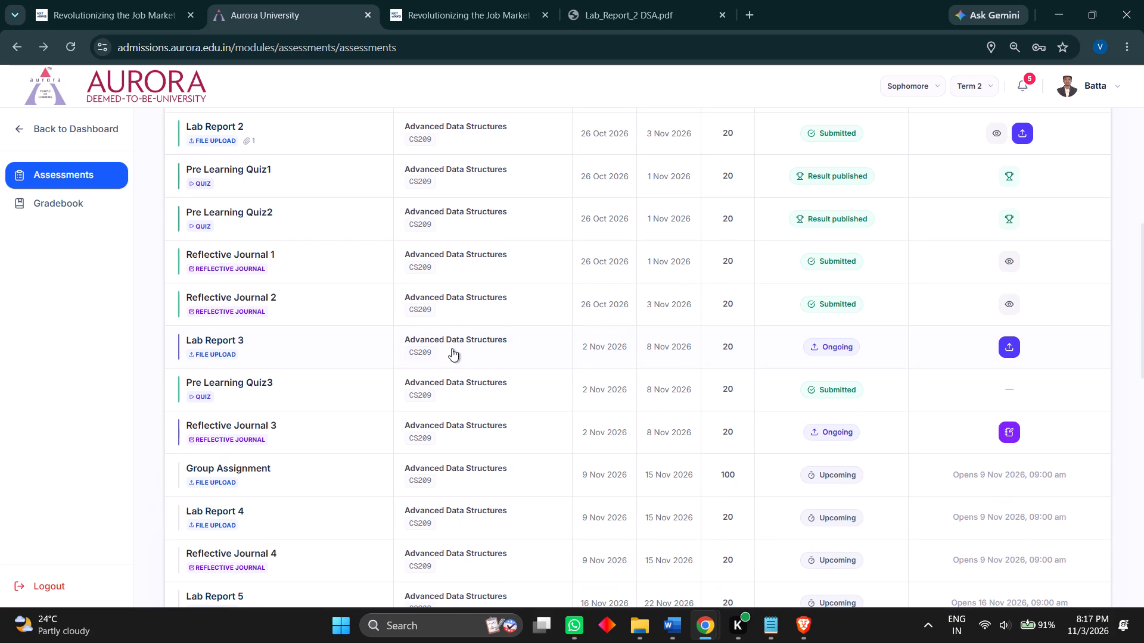
scroll(452, 348, up, 2)
scroll(275, 240, up, 2)
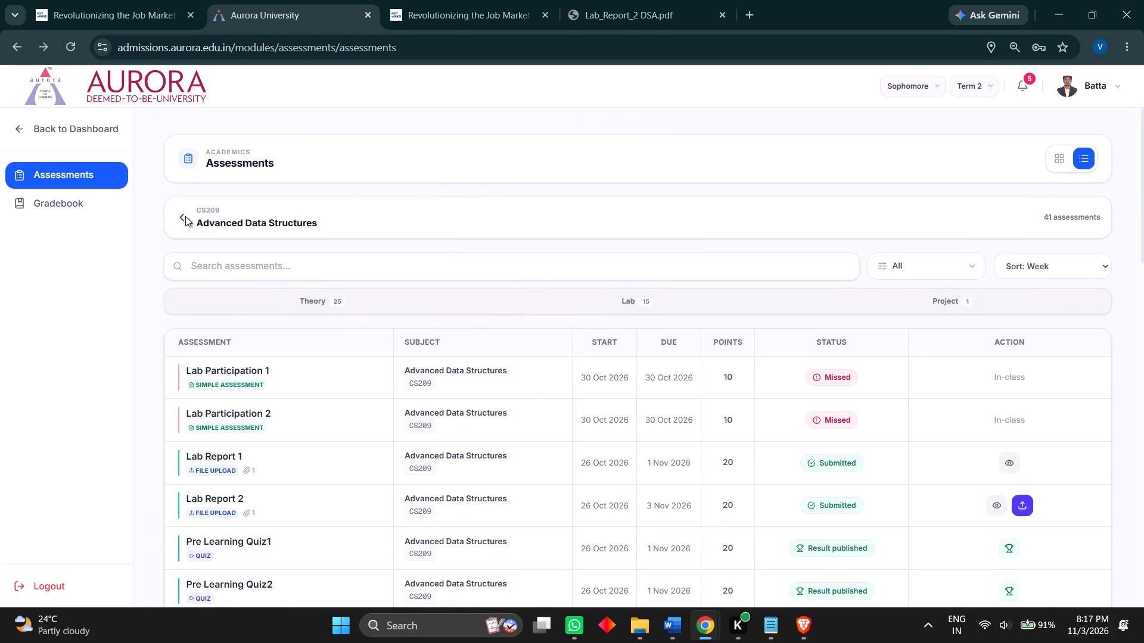
click(185, 216)
scroll(636, 297, down, 1)
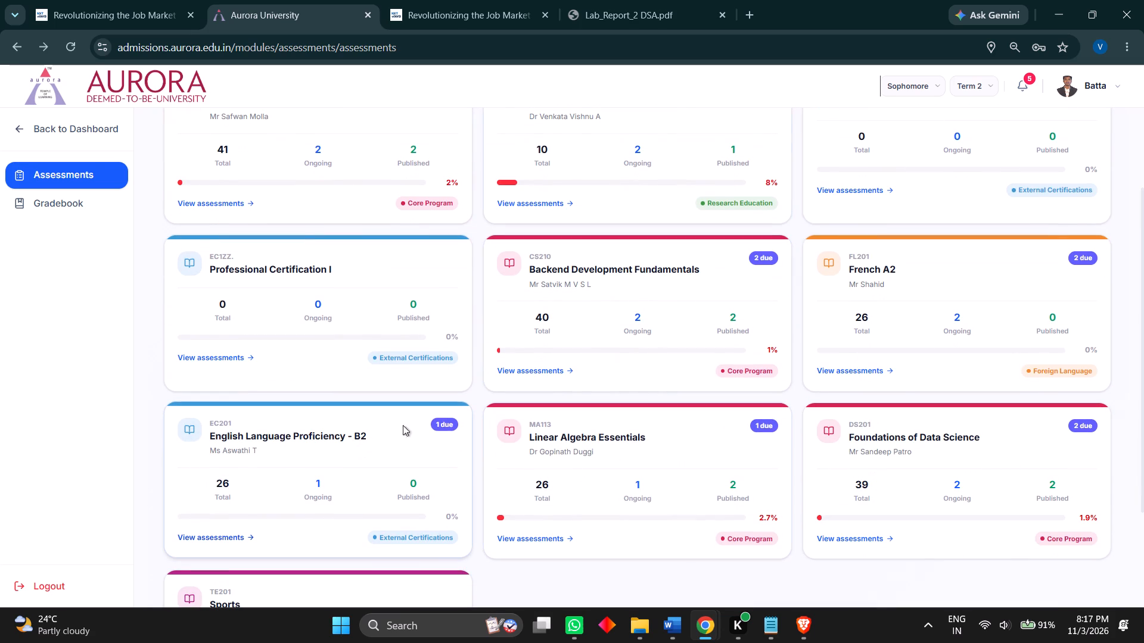
scroll(676, 368, down, 2)
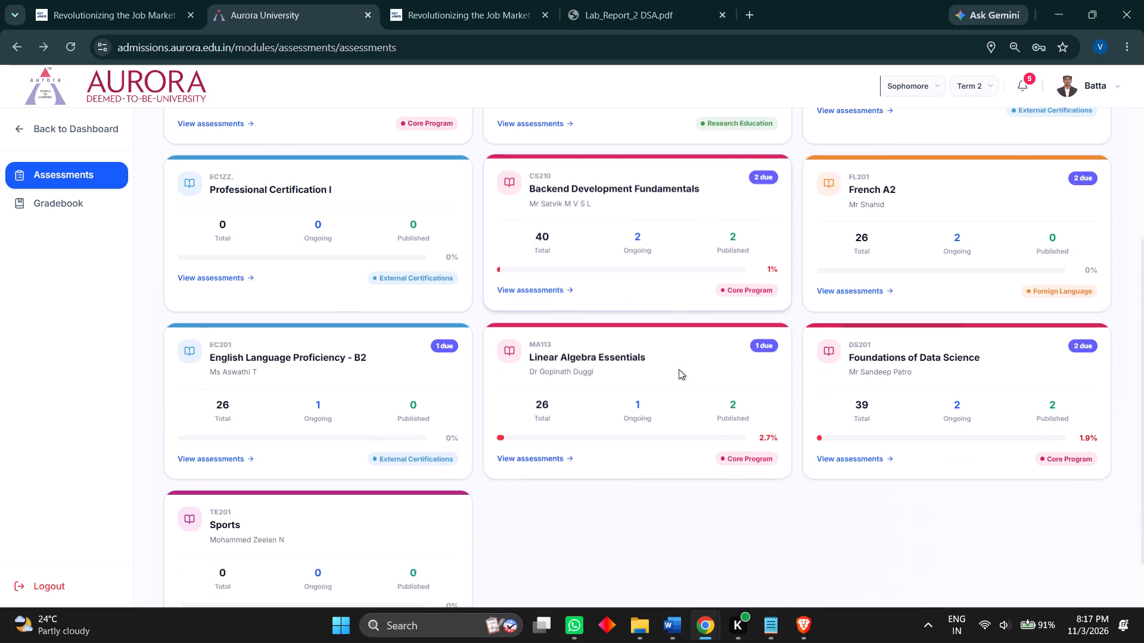
click(921, 300)
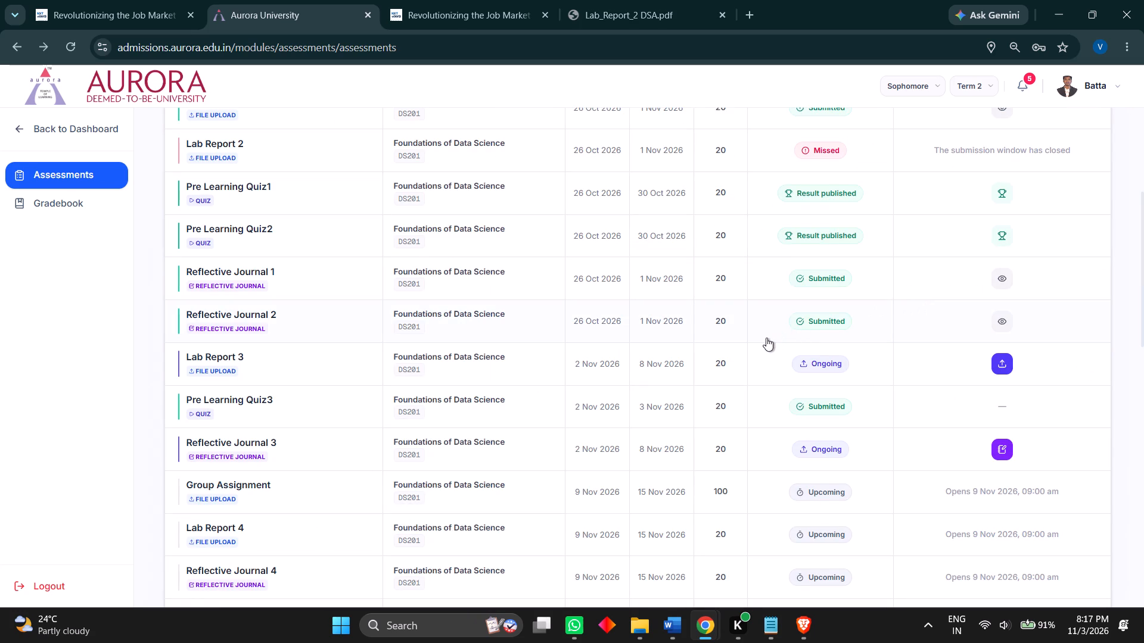
scroll(766, 335, up, 1)
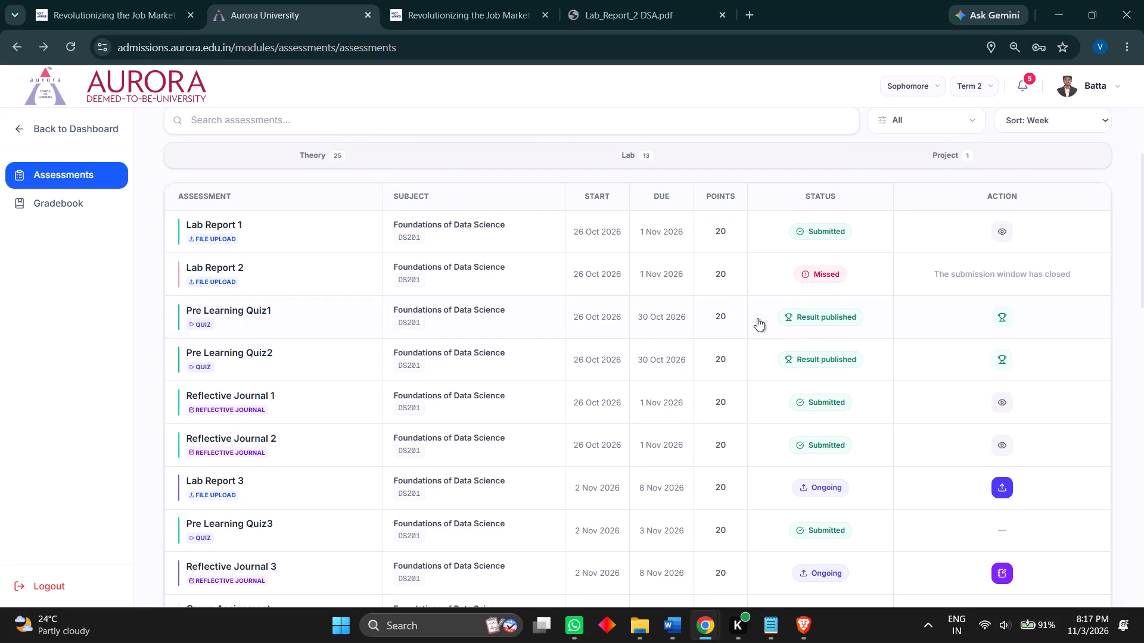
click(66, 46)
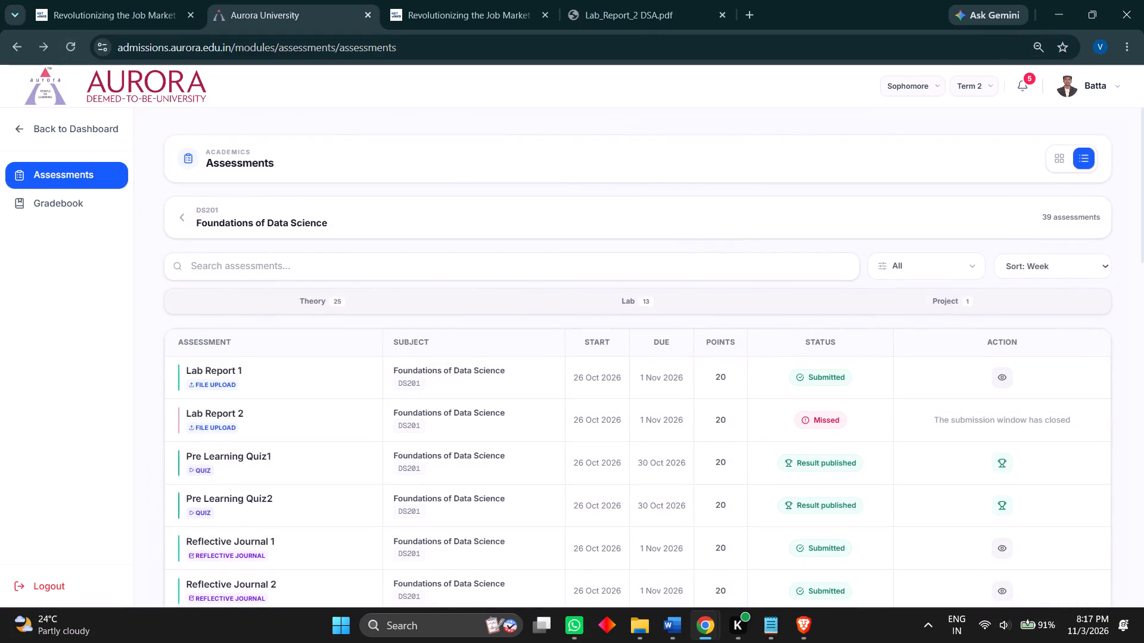
Switch back to the Lab_Report_2 DSA document in Word.
click(672, 617)
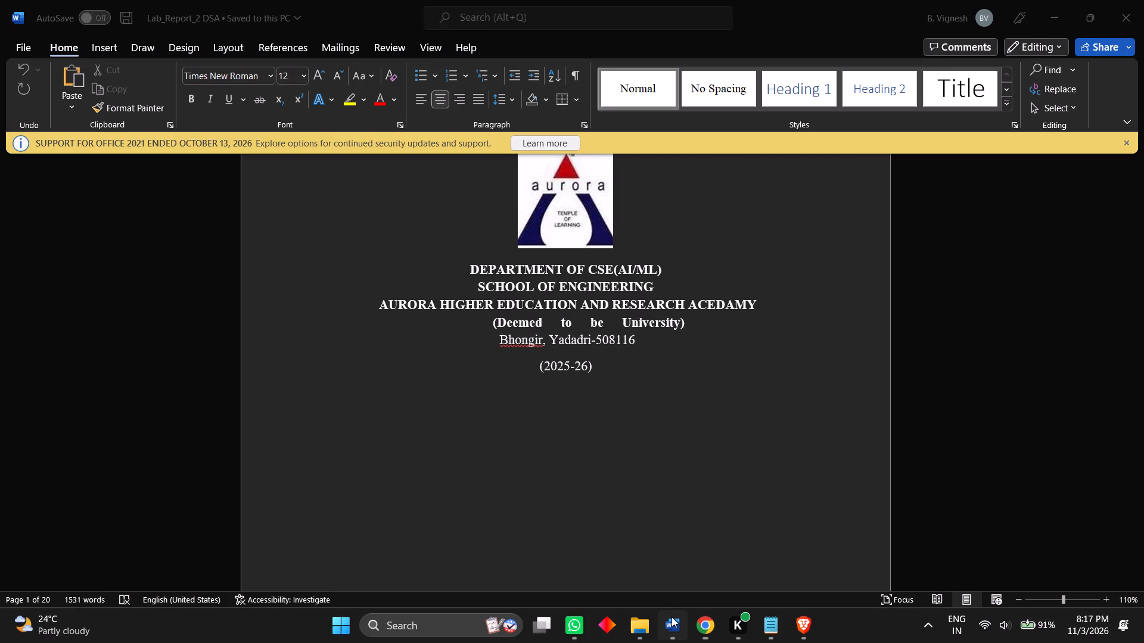
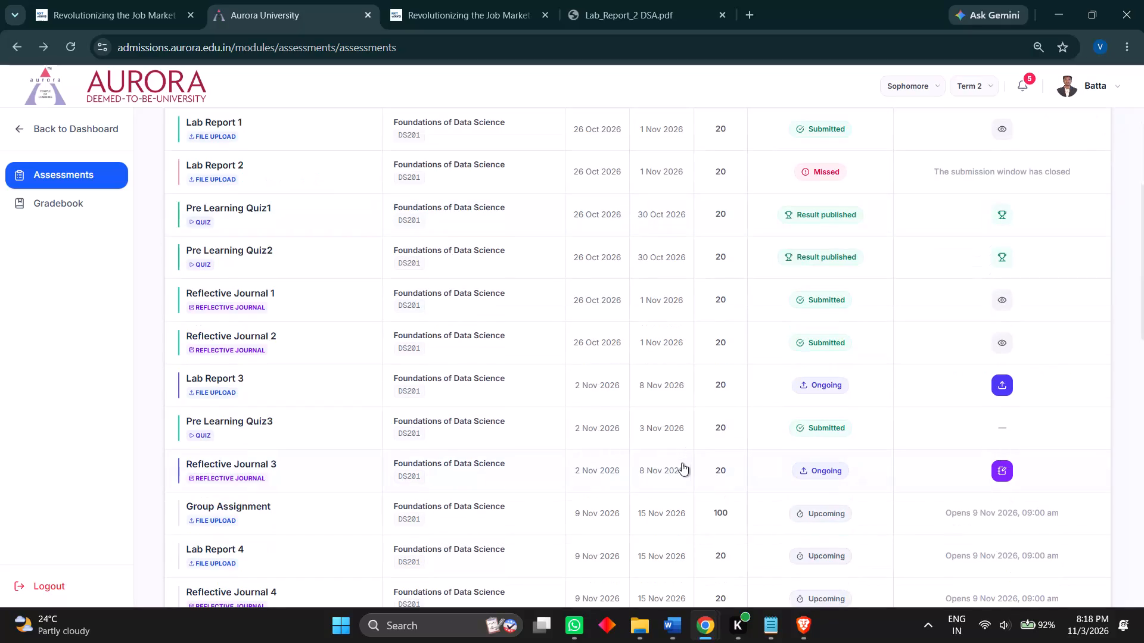
Reload the Foundations of Data Science assessment list and look through the other open browser tabs.
scroll(679, 471, up, 1)
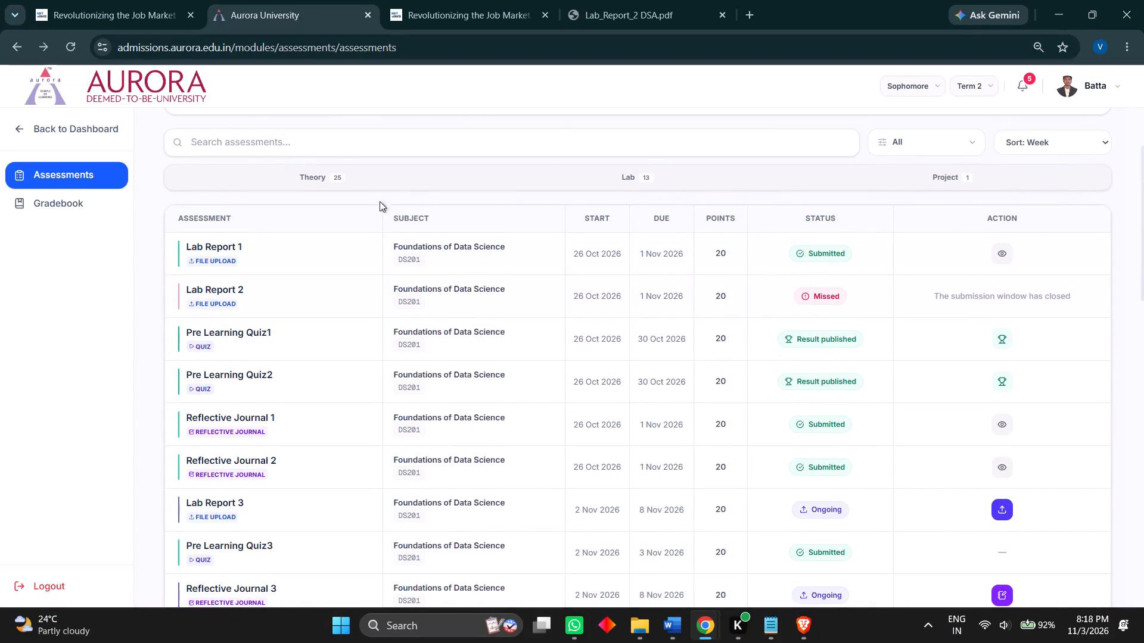
click(66, 48)
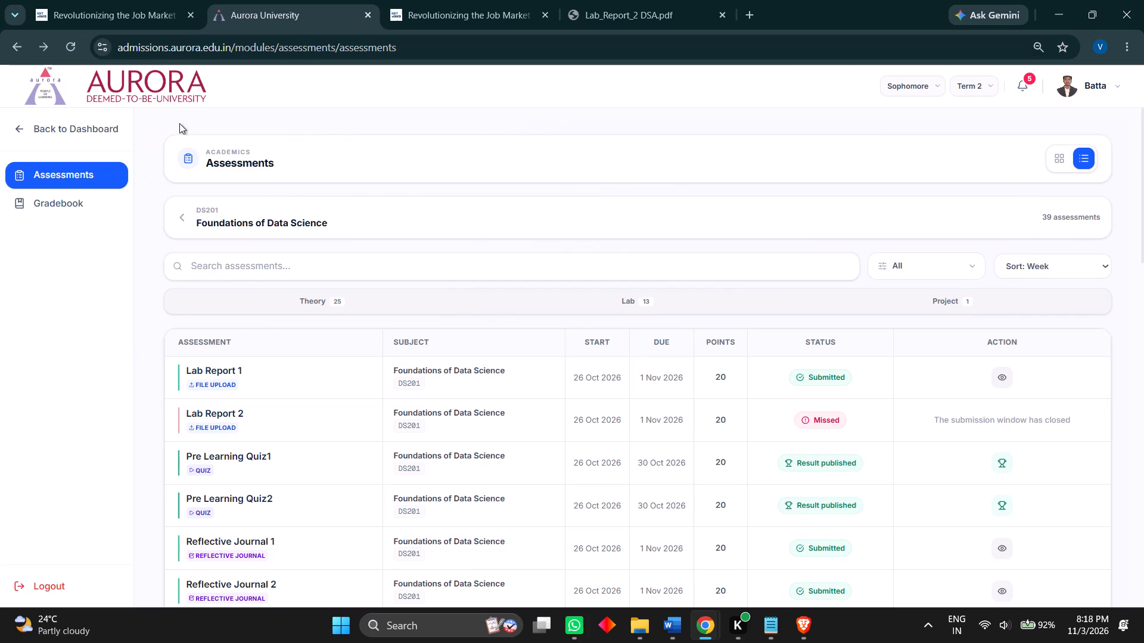
click(132, 0)
click(467, 0)
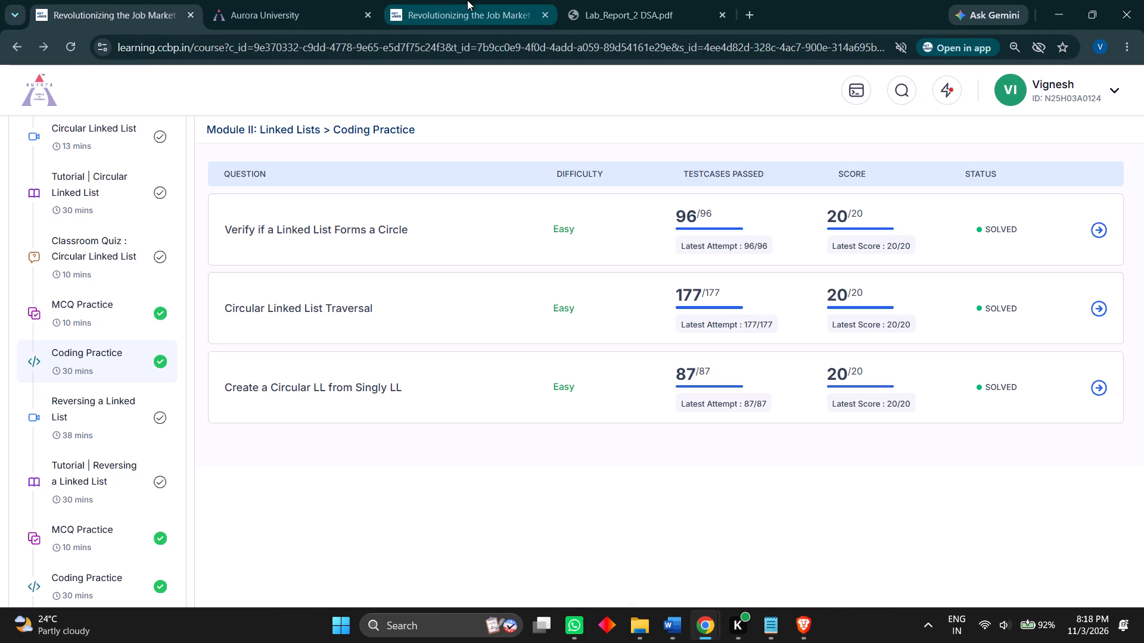
click(562, 0)
Open Google Colab in a new browser tab.
click(757, 14)
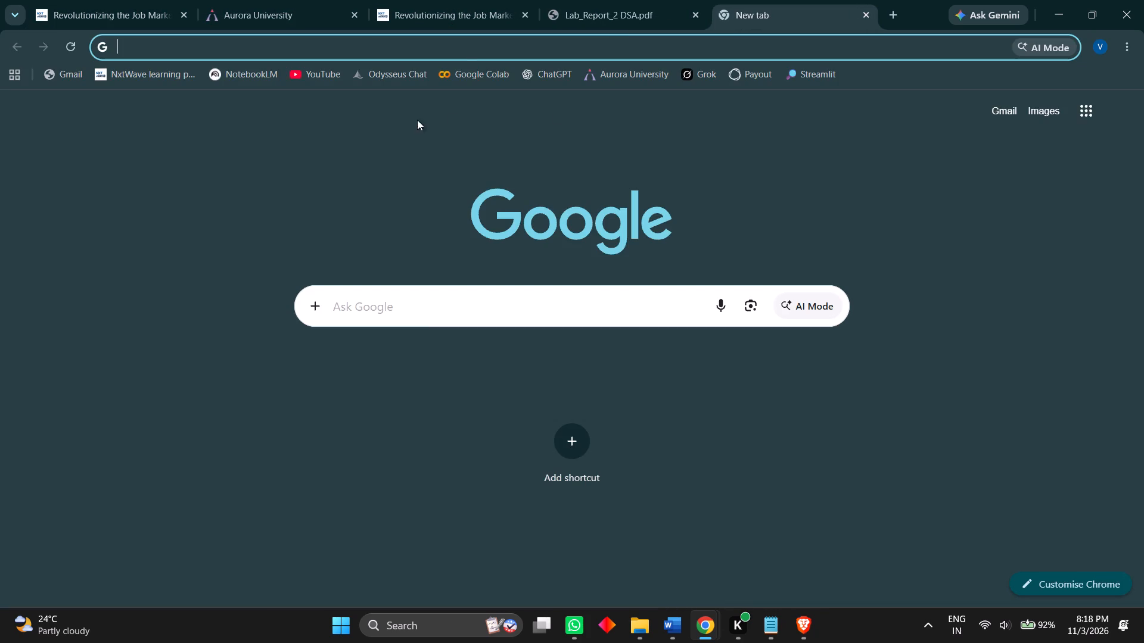